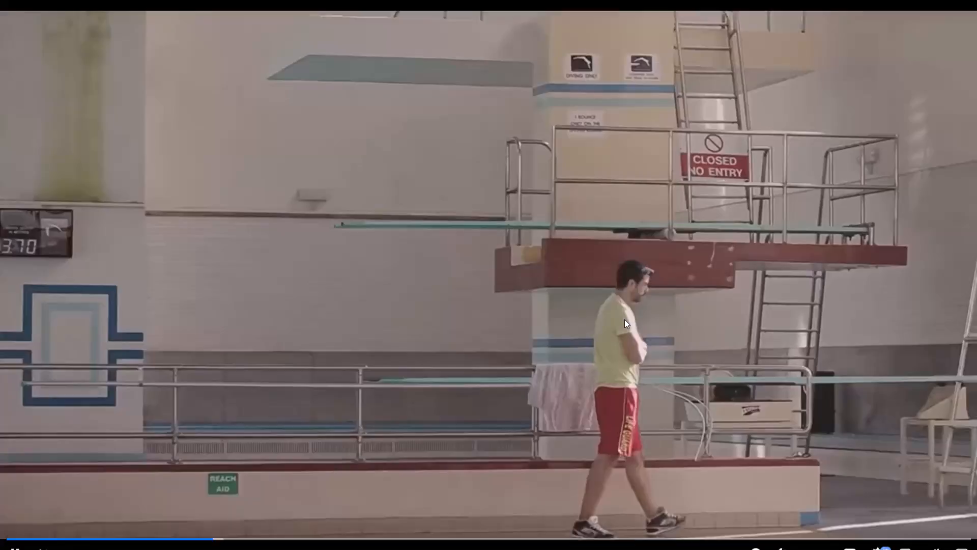
Pause the full-screen video and put the browser window away.
{"action": "left_click", "coordinate": [532, 272]}
{"action": "key", "text": "f"}
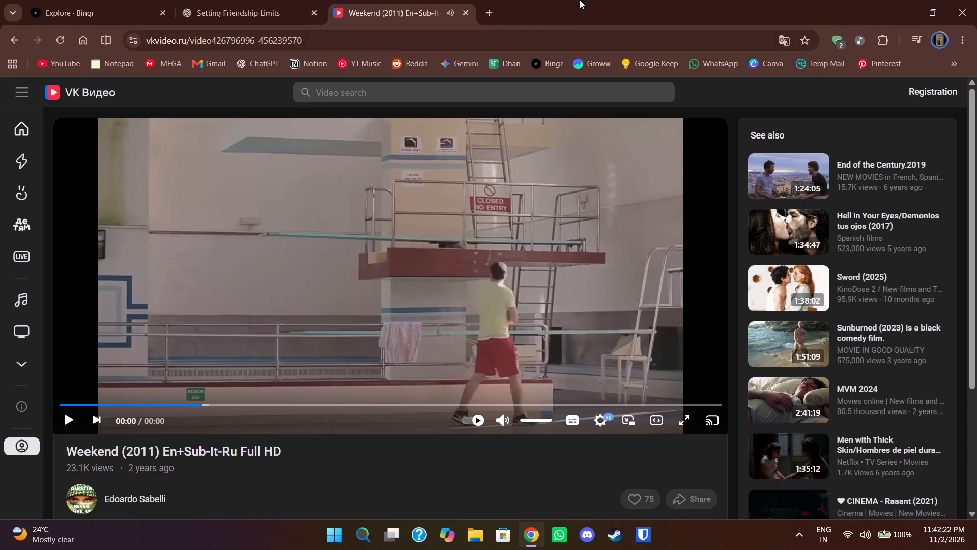
{"action": "left_click", "coordinate": [910, 2]}
Open Operating System.docx from the files folder inside Downloads using File Explorer.
{"action": "left_click", "coordinate": [482, 531]}
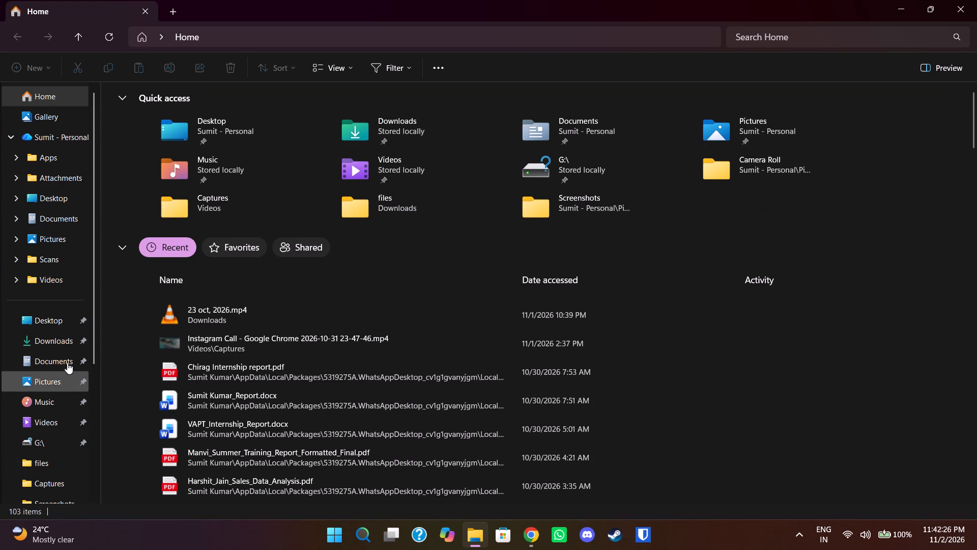
{"action": "left_click", "coordinate": [65, 352]}
{"action": "left_click", "coordinate": [65, 342]}
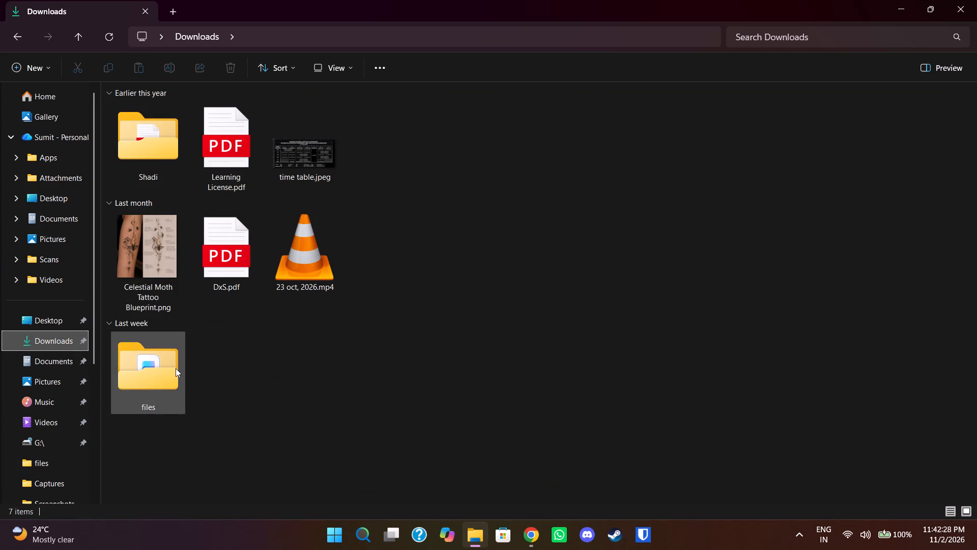
{"action": "double_click", "coordinate": [176, 369]}
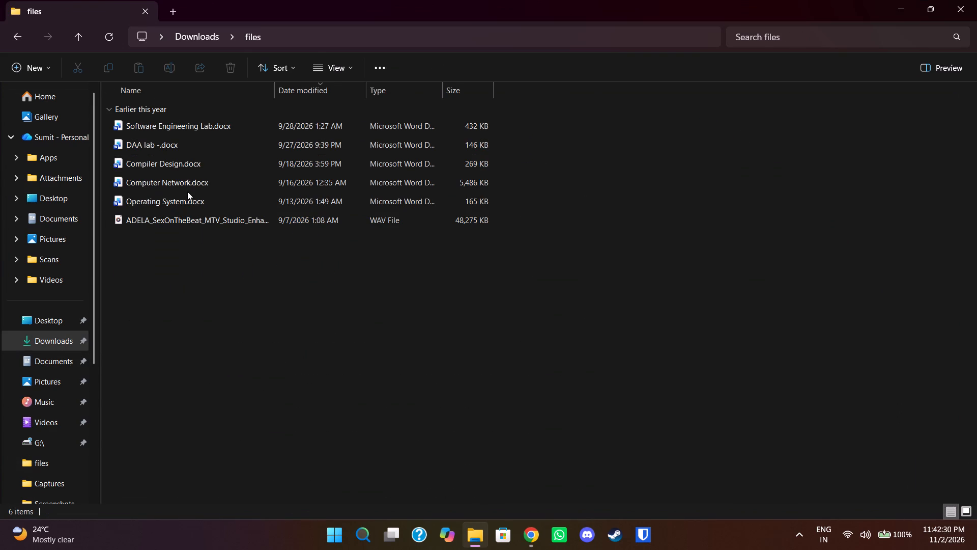
{"action": "double_click", "coordinate": [187, 197]}
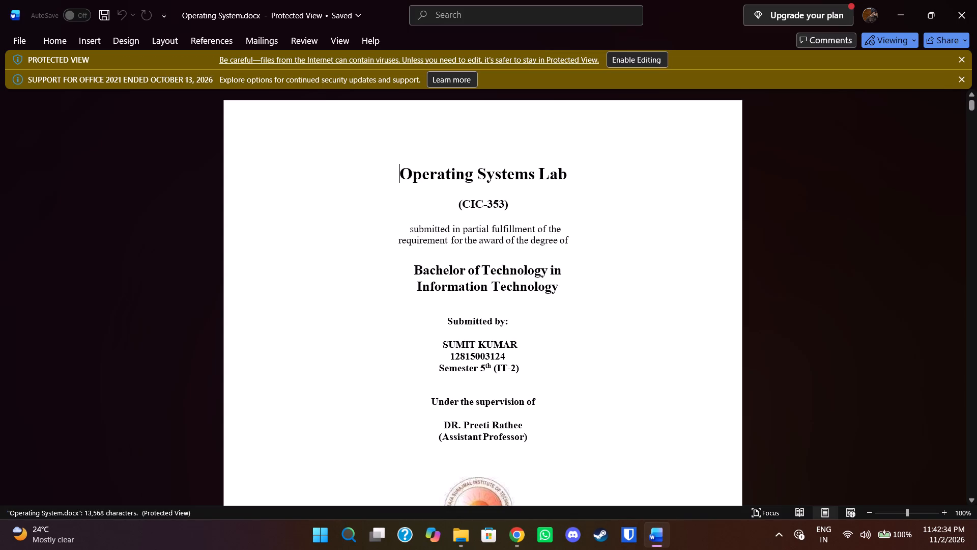
Examine the last experiment in the Operating Systems lab file, from its aim to its program output, and close the document.
{"action": "left_click_drag", "start_coordinate": [971, 107], "coordinate": [971, 504]}
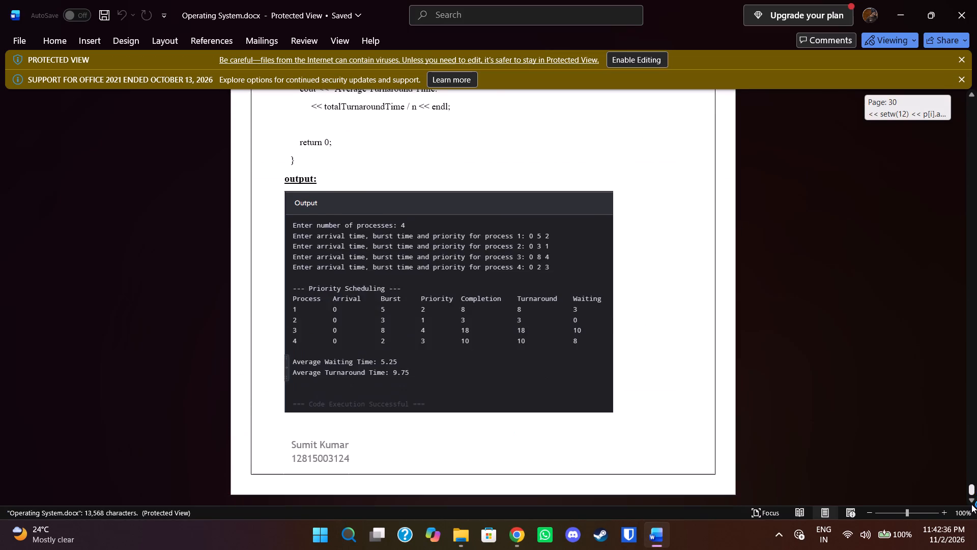
{"action": "left_click_drag", "start_coordinate": [971, 504], "coordinate": [972, 505]}
{"action": "scroll", "coordinate": [623, 317], "scroll_direction": "up", "scroll_amount": 8}
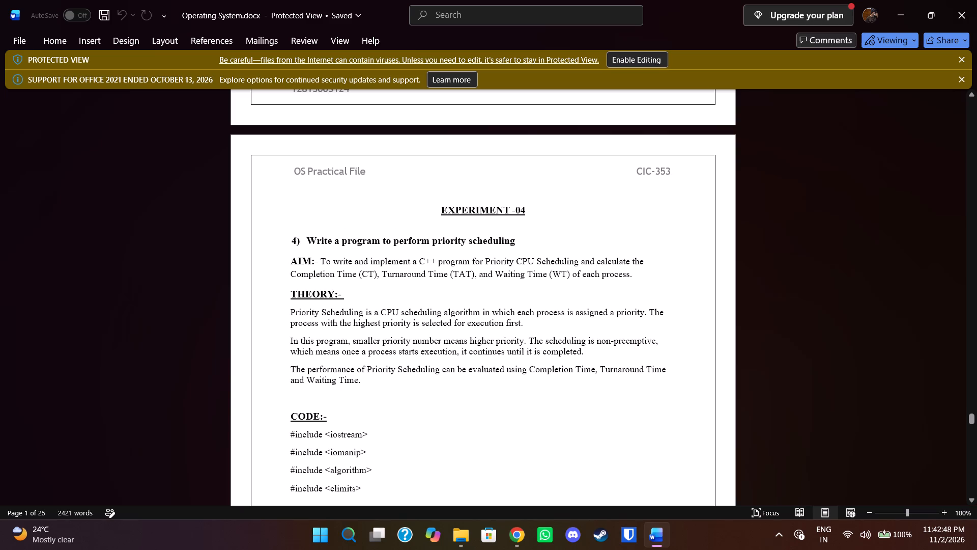
{"action": "scroll", "coordinate": [621, 308], "scroll_direction": "down", "scroll_amount": 1}
{"action": "scroll", "coordinate": [621, 308], "scroll_direction": "up", "scroll_amount": 1}
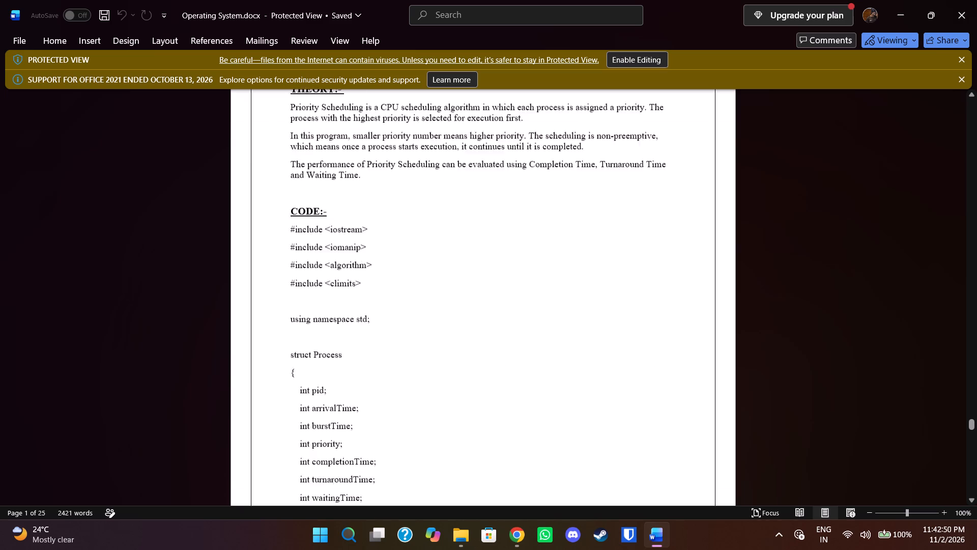
{"action": "scroll", "coordinate": [621, 308], "scroll_direction": "down", "scroll_amount": 15}
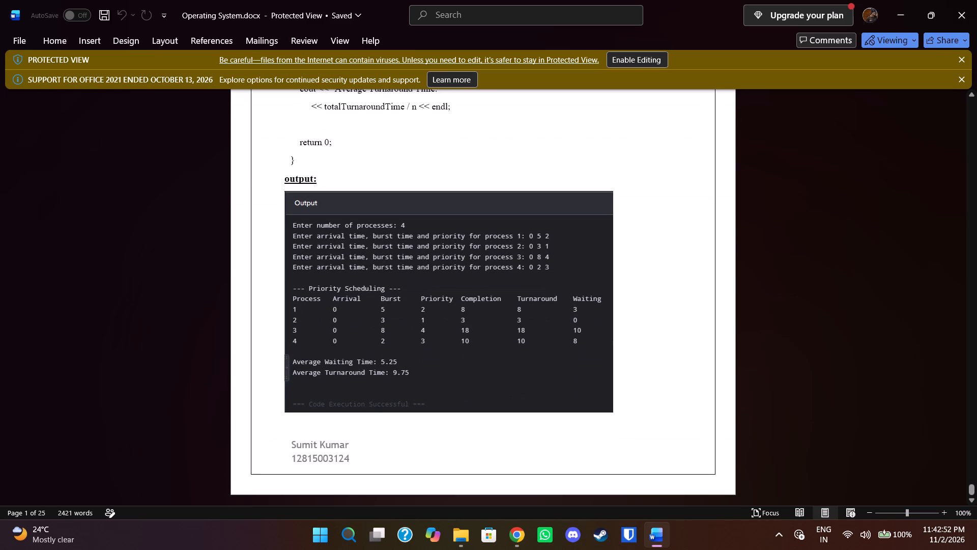
{"action": "left_click", "coordinate": [976, 0]}
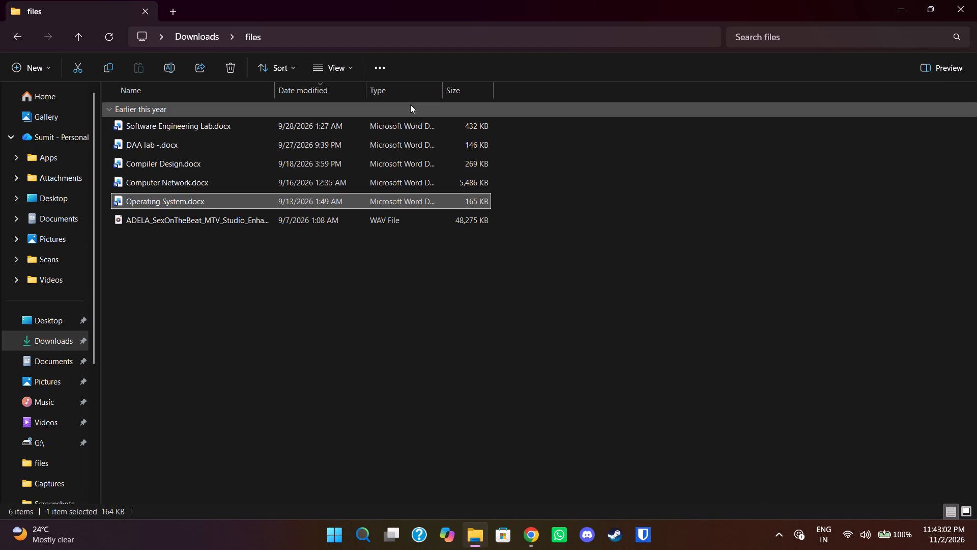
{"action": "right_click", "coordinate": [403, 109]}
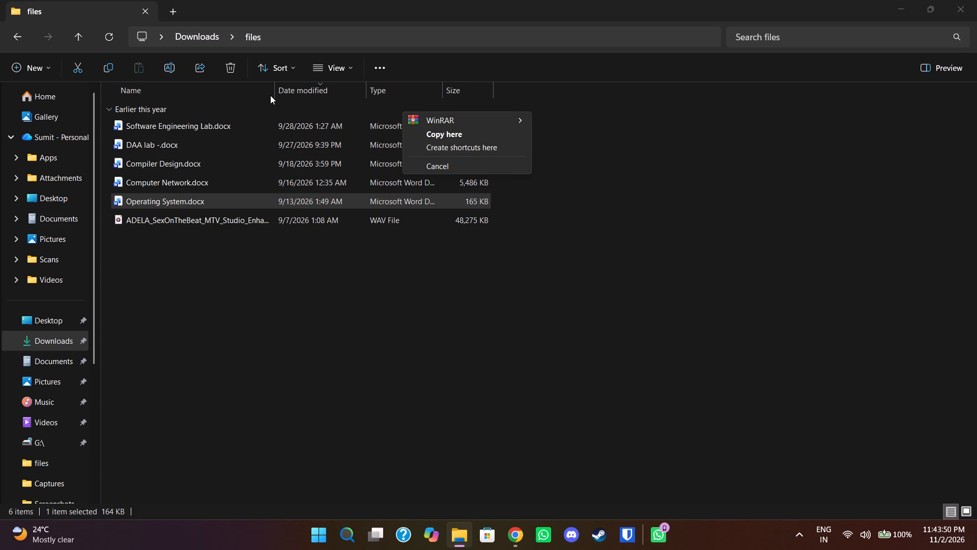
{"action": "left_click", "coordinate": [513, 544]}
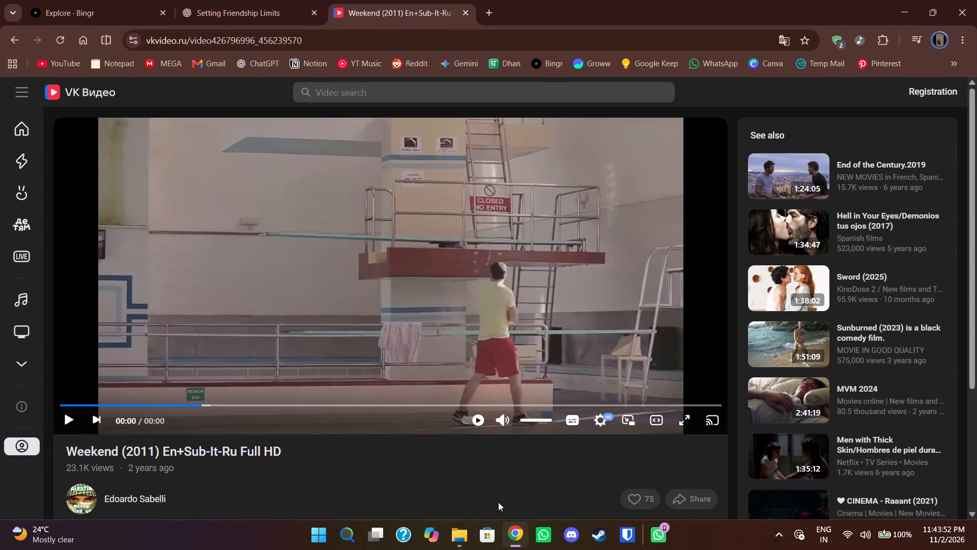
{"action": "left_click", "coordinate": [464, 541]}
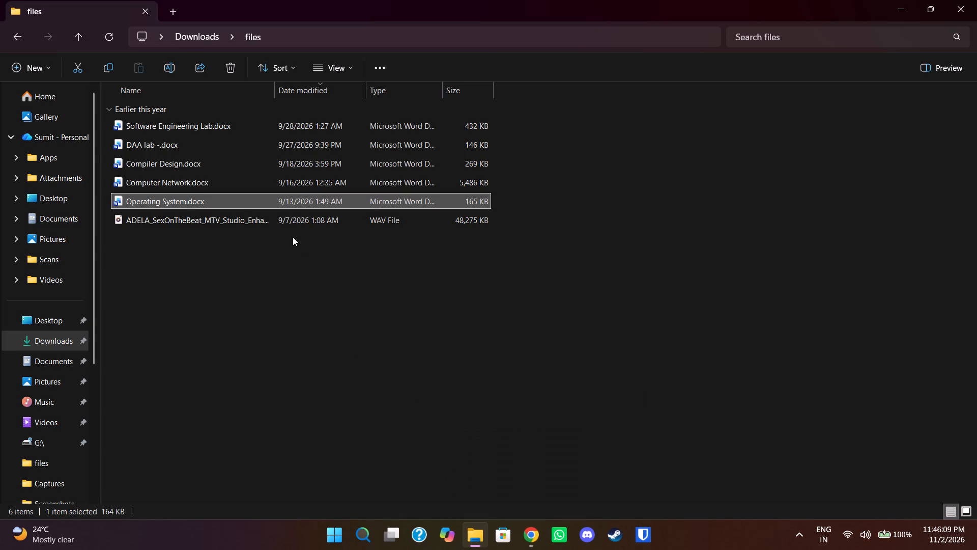
Reopen Operating System.docx from the files folder and enable editing of the document.
{"action": "double_click", "coordinate": [211, 199]}
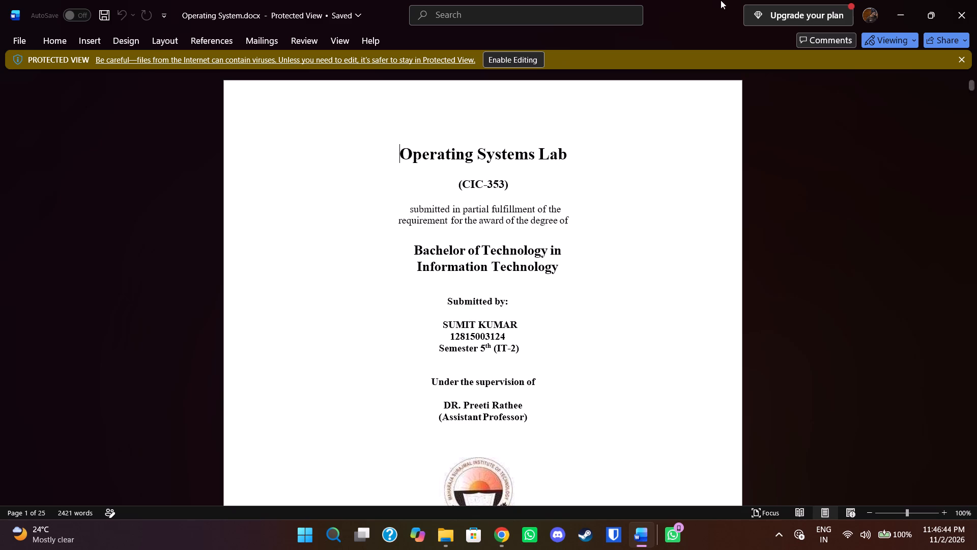
{"action": "left_click", "coordinate": [537, 64]}
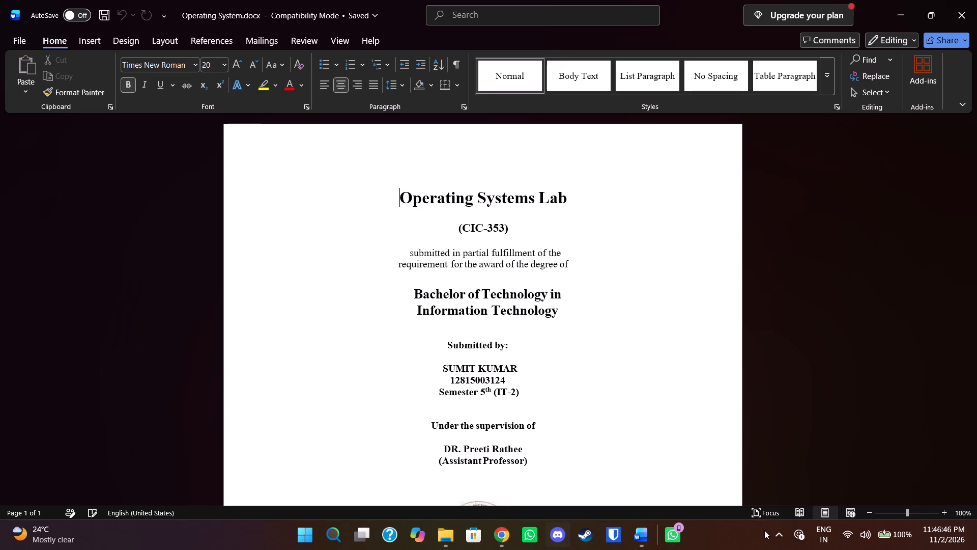
Switch to WhatsApp.
{"action": "left_click", "coordinate": [767, 535]}
{"action": "left_click", "coordinate": [783, 534]}
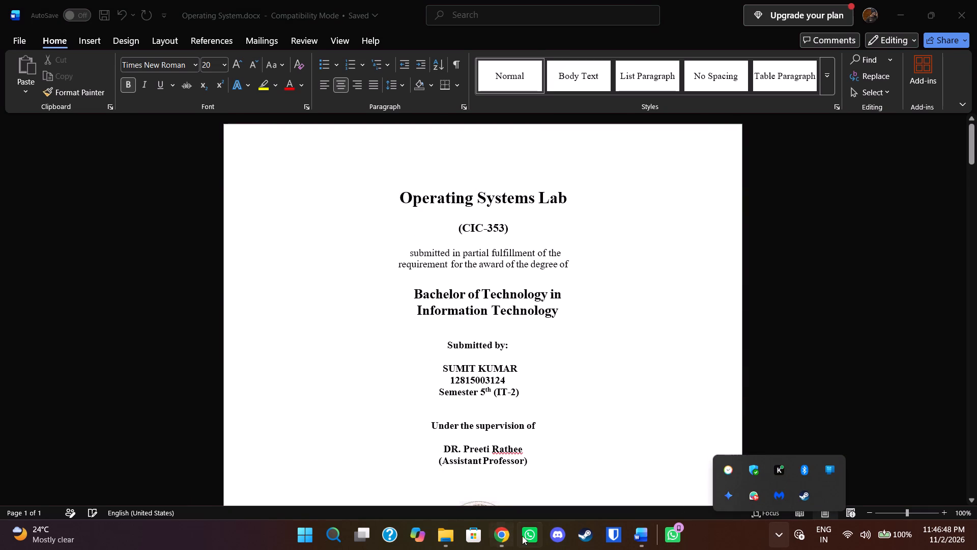
{"action": "left_click", "coordinate": [522, 536]}
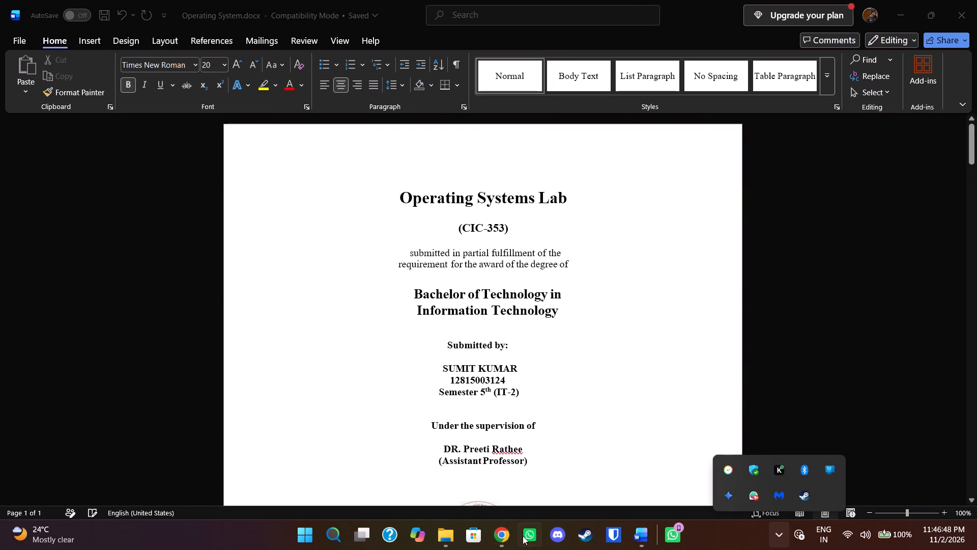
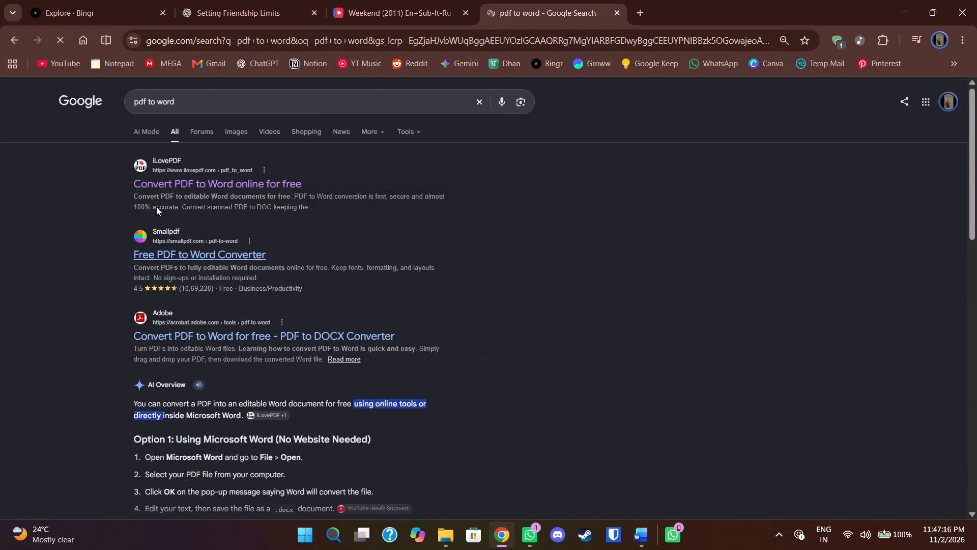
Open iLovePDF's PDF to Word converter from the search results, select the PDF file and convert it to Word.
{"action": "left_click", "coordinate": [168, 187]}
{"action": "left_click", "coordinate": [456, 253]}
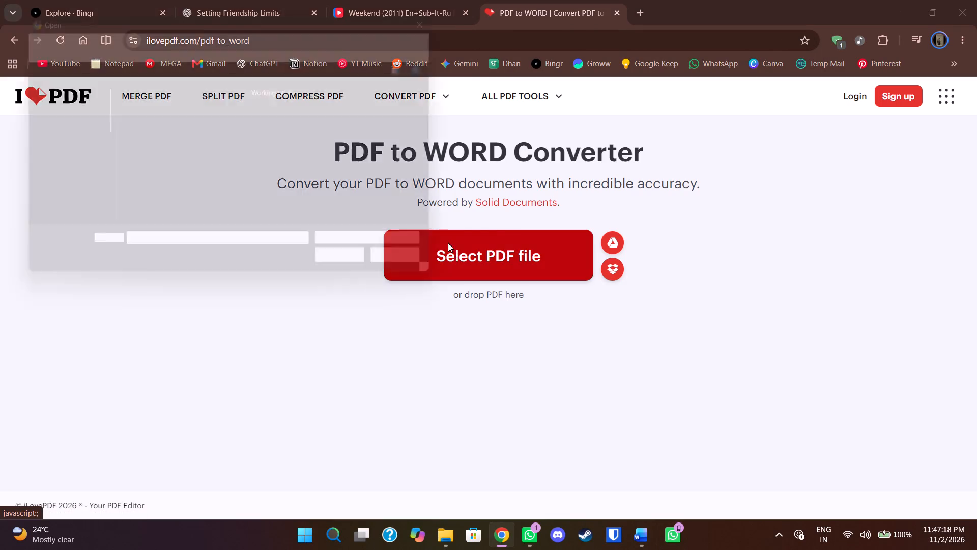
{"action": "left_click", "coordinate": [207, 108]}
{"action": "left_click", "coordinate": [369, 281]}
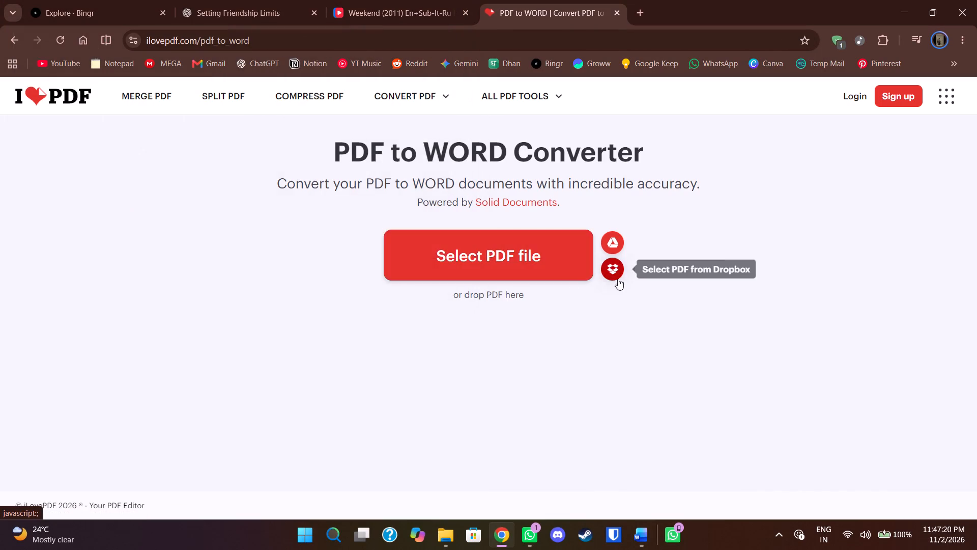
{"action": "left_click", "coordinate": [831, 490]}
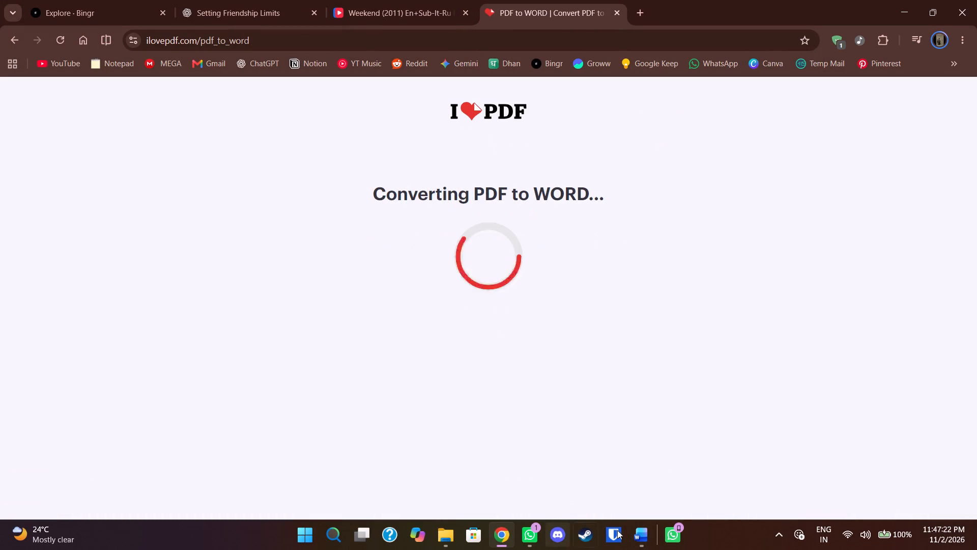
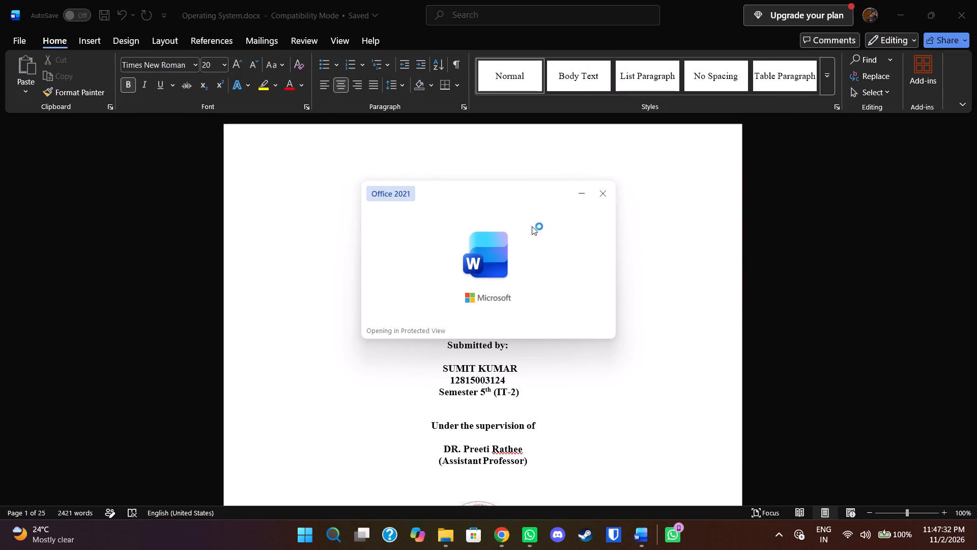
Enable editing of the converted 5th OS-26-31 document and display it one whole page at a time.
{"action": "left_click", "coordinate": [518, 62]}
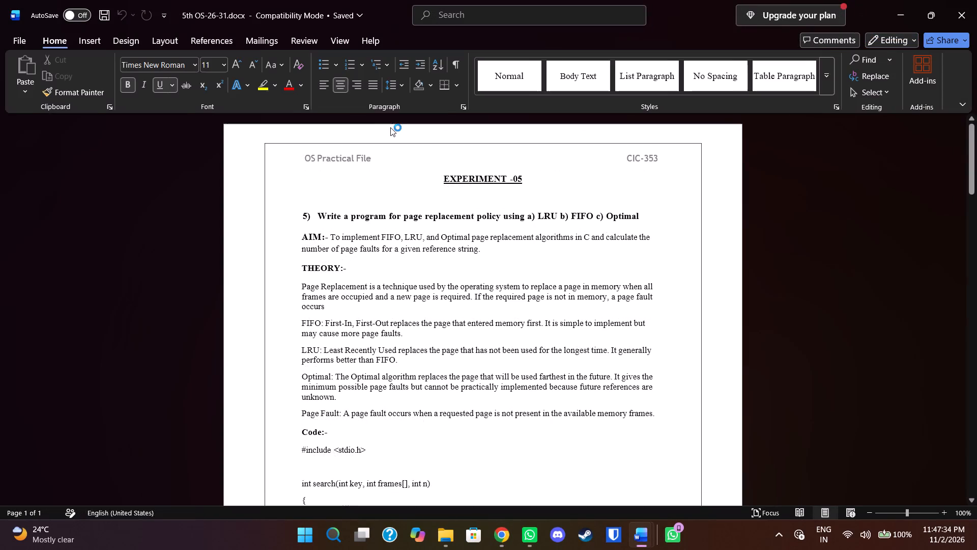
{"action": "scroll", "coordinate": [369, 143], "scroll_direction": "down", "scroll_amount": 1, "text": "ctrl"}
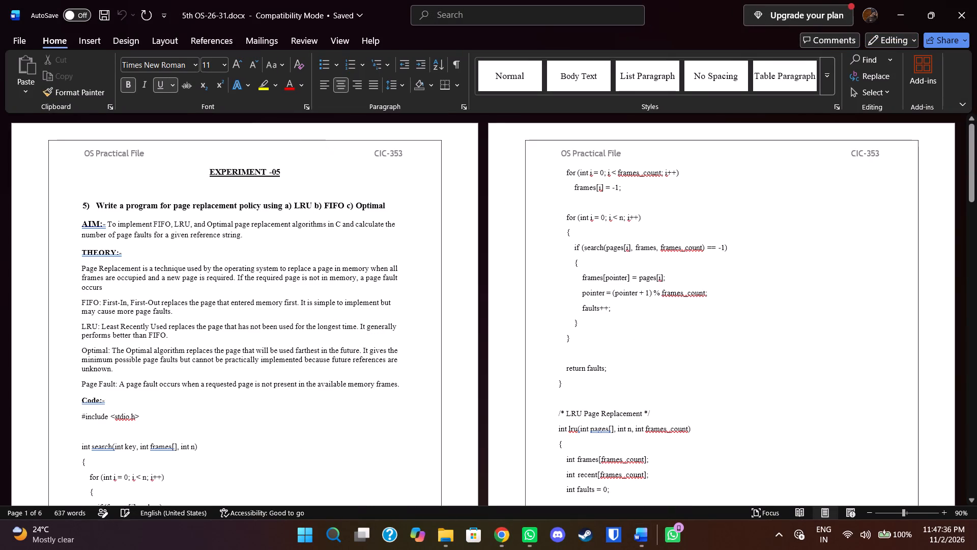
{"action": "scroll", "coordinate": [96, 182], "scroll_direction": "down", "scroll_amount": 2, "text": "ctrl"}
{"action": "left_click", "coordinate": [343, 40]}
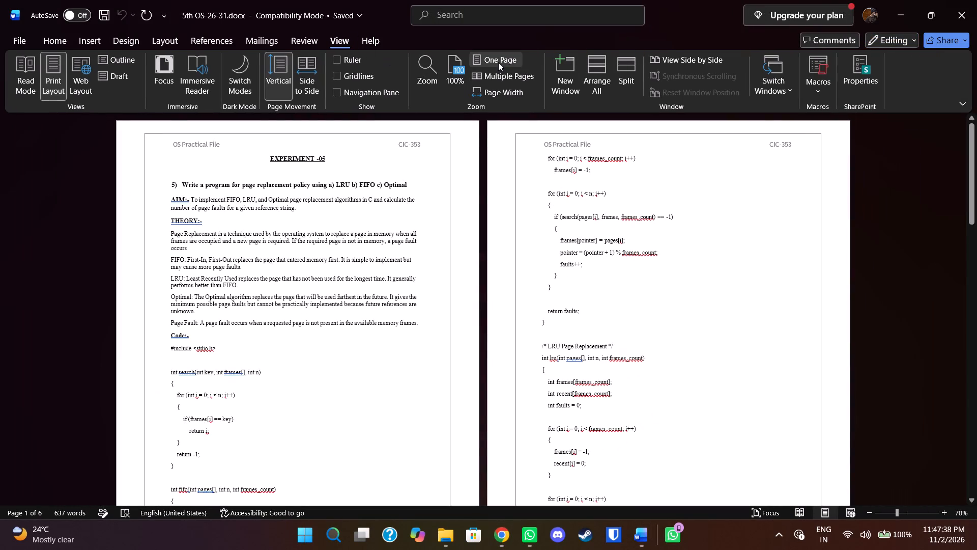
{"action": "left_click", "coordinate": [498, 62]}
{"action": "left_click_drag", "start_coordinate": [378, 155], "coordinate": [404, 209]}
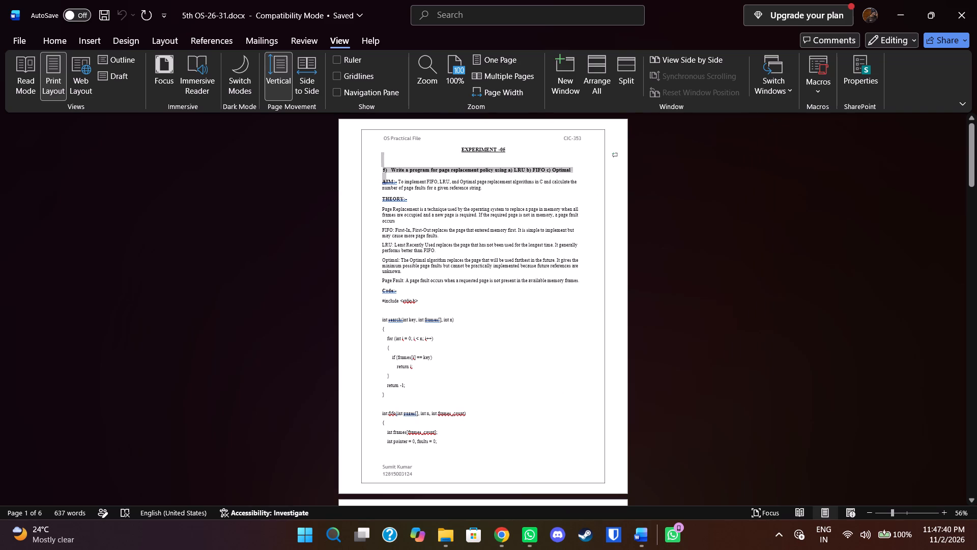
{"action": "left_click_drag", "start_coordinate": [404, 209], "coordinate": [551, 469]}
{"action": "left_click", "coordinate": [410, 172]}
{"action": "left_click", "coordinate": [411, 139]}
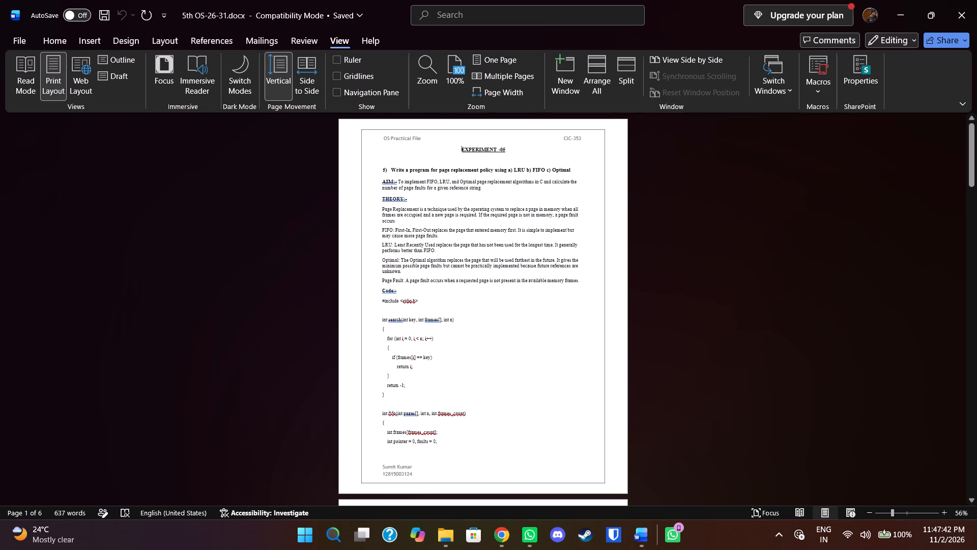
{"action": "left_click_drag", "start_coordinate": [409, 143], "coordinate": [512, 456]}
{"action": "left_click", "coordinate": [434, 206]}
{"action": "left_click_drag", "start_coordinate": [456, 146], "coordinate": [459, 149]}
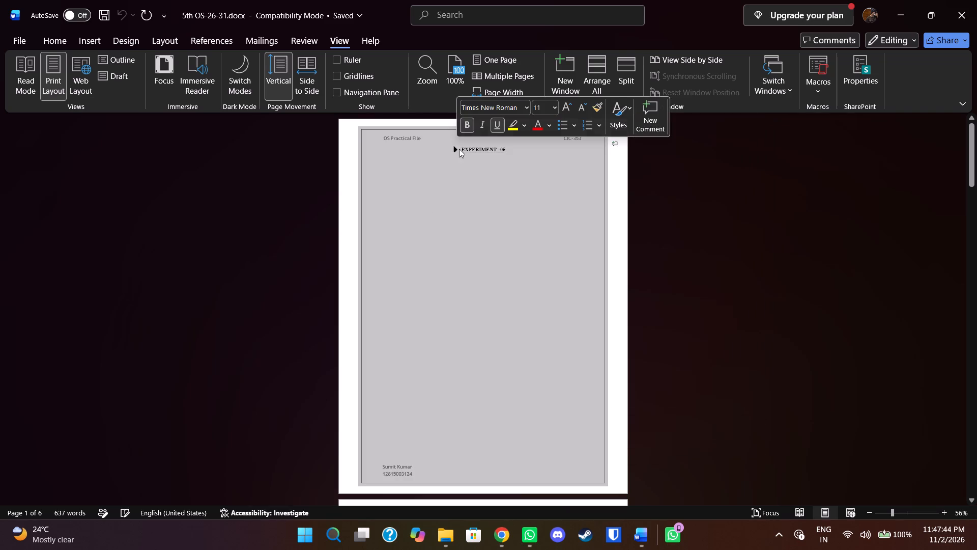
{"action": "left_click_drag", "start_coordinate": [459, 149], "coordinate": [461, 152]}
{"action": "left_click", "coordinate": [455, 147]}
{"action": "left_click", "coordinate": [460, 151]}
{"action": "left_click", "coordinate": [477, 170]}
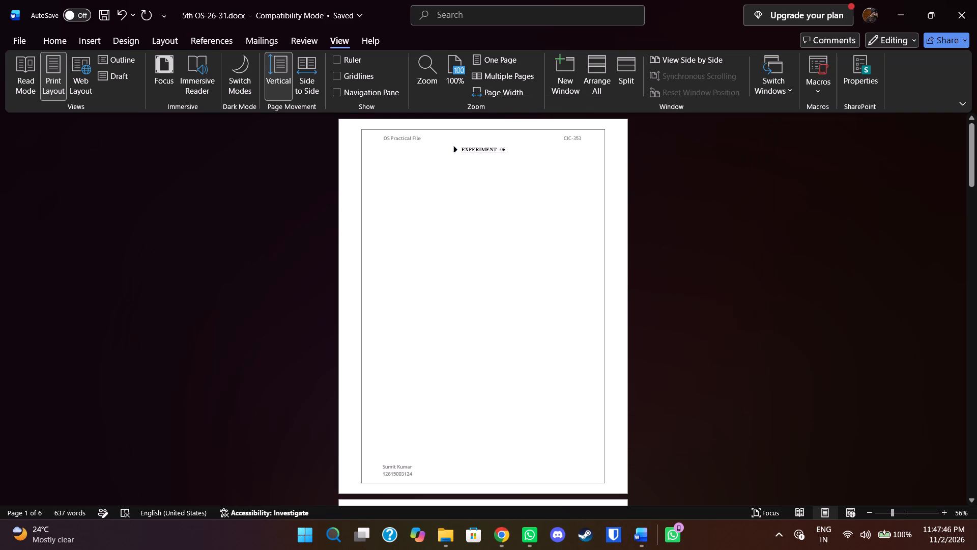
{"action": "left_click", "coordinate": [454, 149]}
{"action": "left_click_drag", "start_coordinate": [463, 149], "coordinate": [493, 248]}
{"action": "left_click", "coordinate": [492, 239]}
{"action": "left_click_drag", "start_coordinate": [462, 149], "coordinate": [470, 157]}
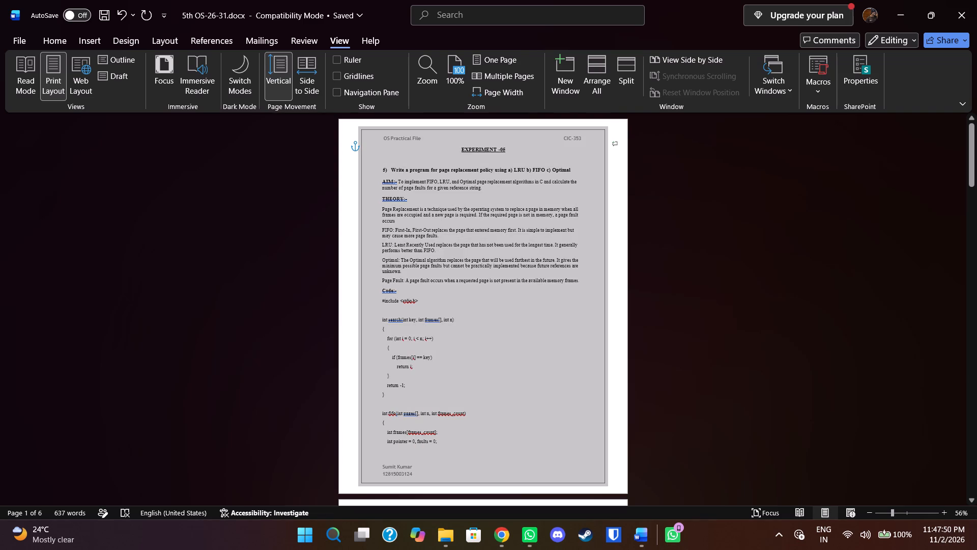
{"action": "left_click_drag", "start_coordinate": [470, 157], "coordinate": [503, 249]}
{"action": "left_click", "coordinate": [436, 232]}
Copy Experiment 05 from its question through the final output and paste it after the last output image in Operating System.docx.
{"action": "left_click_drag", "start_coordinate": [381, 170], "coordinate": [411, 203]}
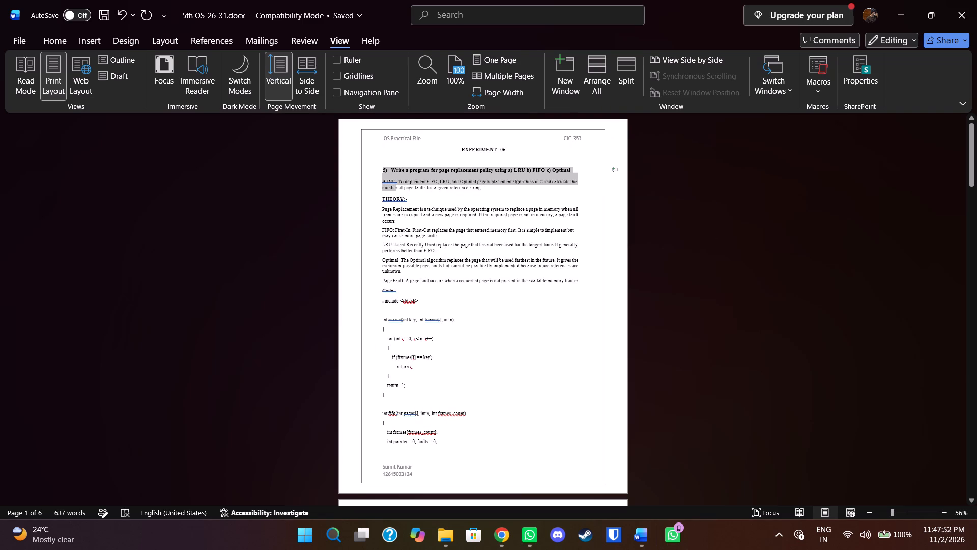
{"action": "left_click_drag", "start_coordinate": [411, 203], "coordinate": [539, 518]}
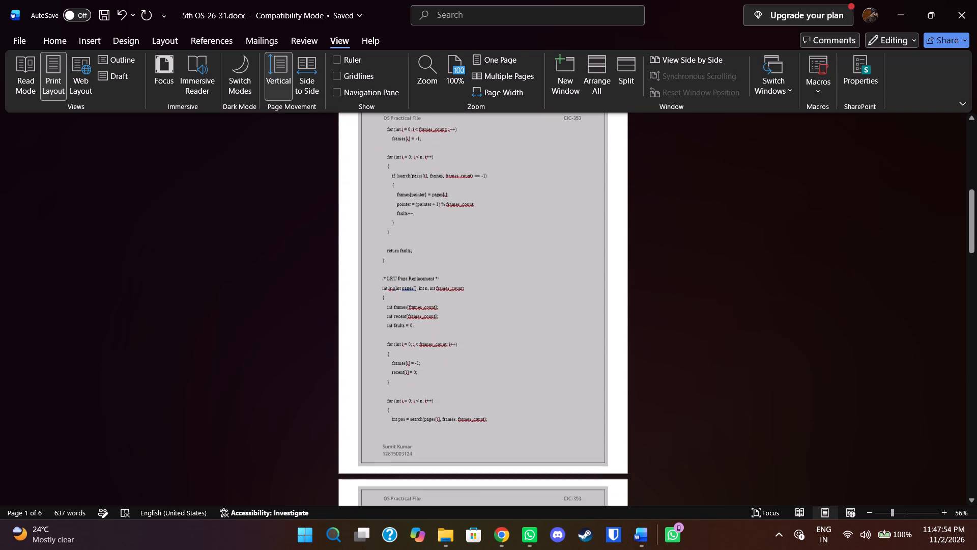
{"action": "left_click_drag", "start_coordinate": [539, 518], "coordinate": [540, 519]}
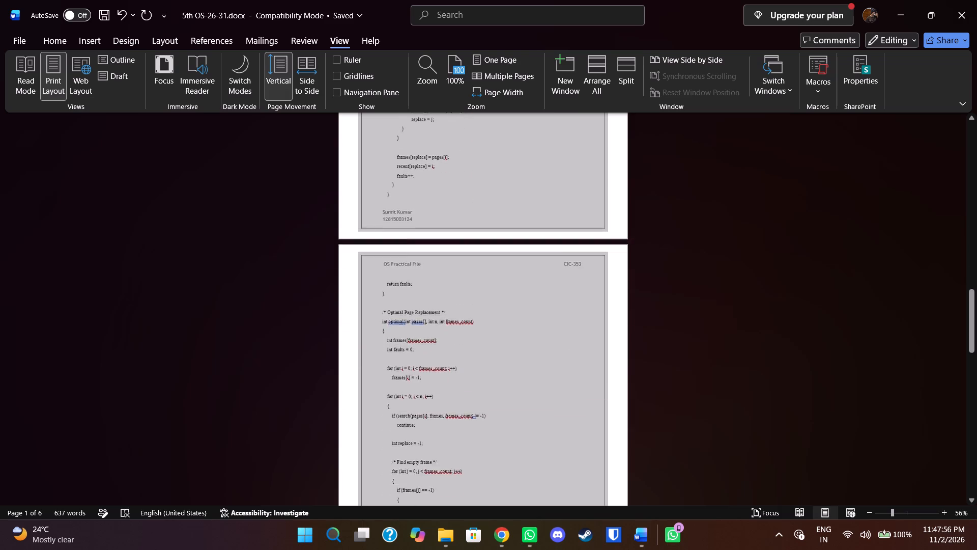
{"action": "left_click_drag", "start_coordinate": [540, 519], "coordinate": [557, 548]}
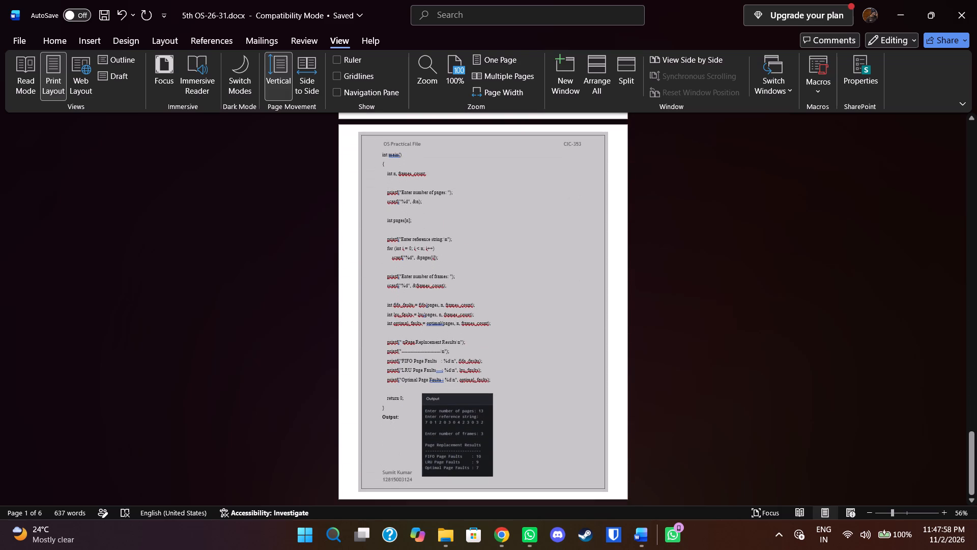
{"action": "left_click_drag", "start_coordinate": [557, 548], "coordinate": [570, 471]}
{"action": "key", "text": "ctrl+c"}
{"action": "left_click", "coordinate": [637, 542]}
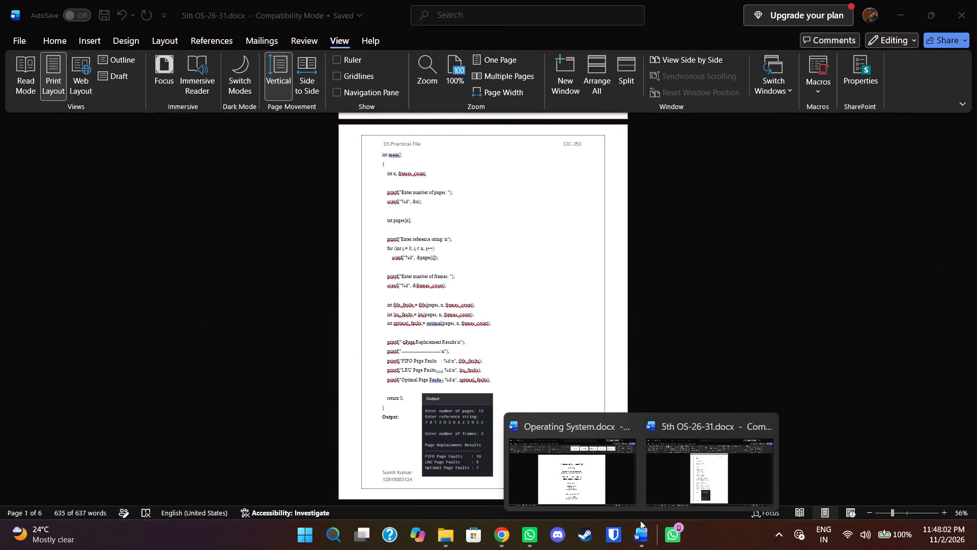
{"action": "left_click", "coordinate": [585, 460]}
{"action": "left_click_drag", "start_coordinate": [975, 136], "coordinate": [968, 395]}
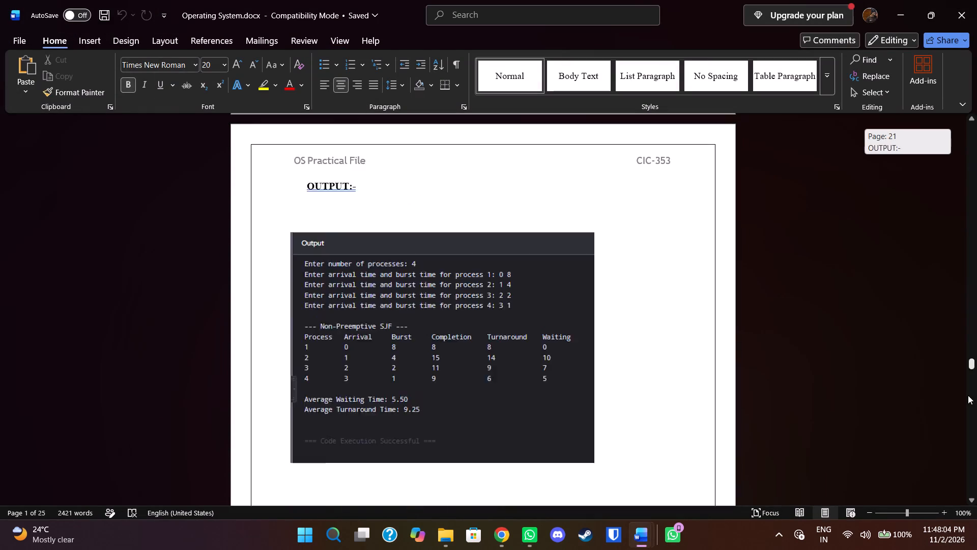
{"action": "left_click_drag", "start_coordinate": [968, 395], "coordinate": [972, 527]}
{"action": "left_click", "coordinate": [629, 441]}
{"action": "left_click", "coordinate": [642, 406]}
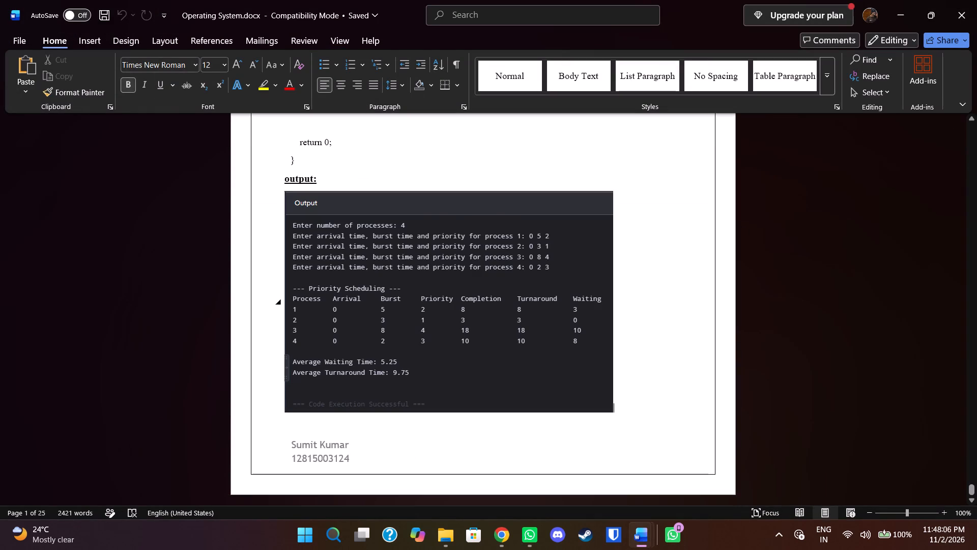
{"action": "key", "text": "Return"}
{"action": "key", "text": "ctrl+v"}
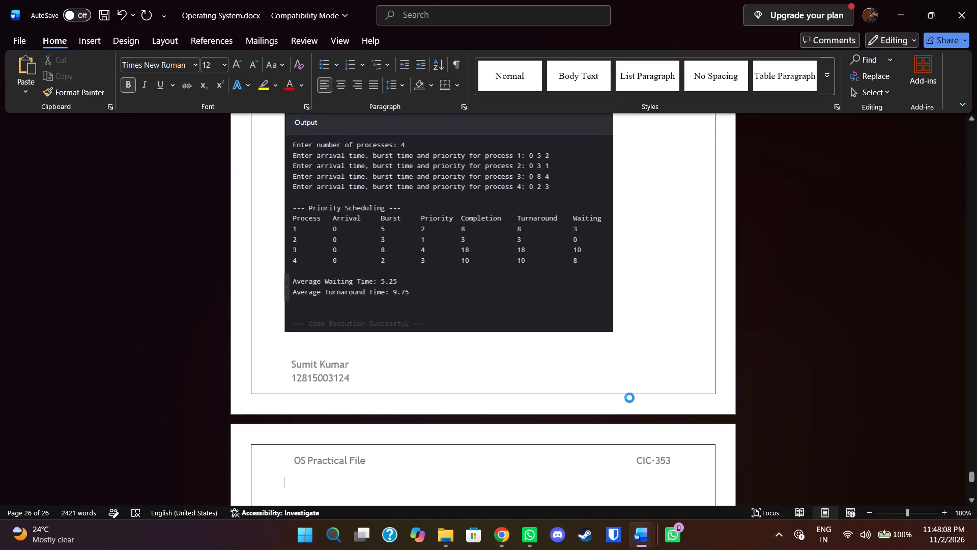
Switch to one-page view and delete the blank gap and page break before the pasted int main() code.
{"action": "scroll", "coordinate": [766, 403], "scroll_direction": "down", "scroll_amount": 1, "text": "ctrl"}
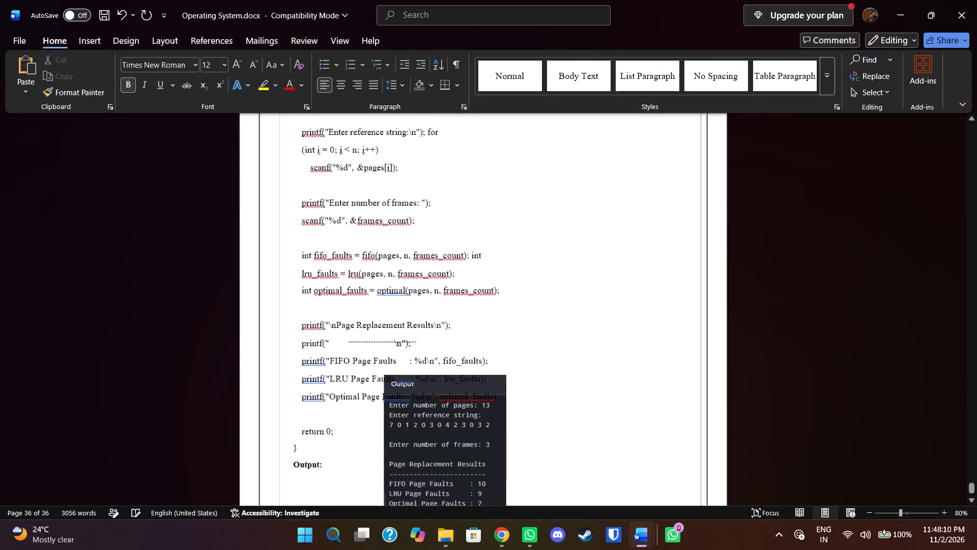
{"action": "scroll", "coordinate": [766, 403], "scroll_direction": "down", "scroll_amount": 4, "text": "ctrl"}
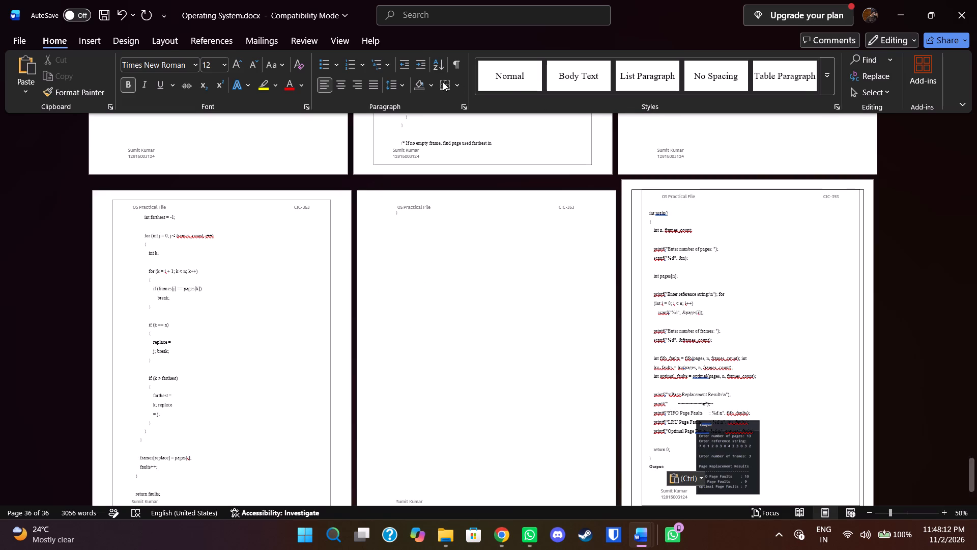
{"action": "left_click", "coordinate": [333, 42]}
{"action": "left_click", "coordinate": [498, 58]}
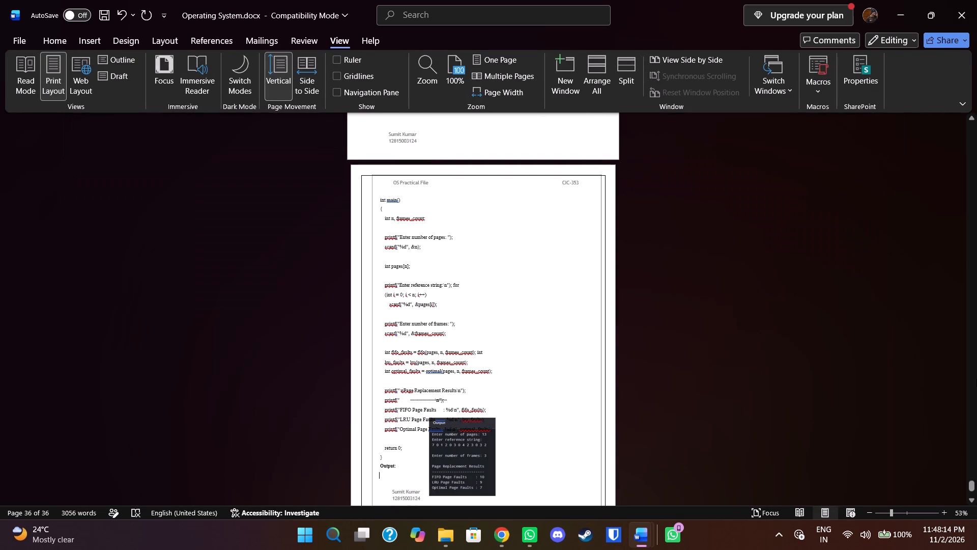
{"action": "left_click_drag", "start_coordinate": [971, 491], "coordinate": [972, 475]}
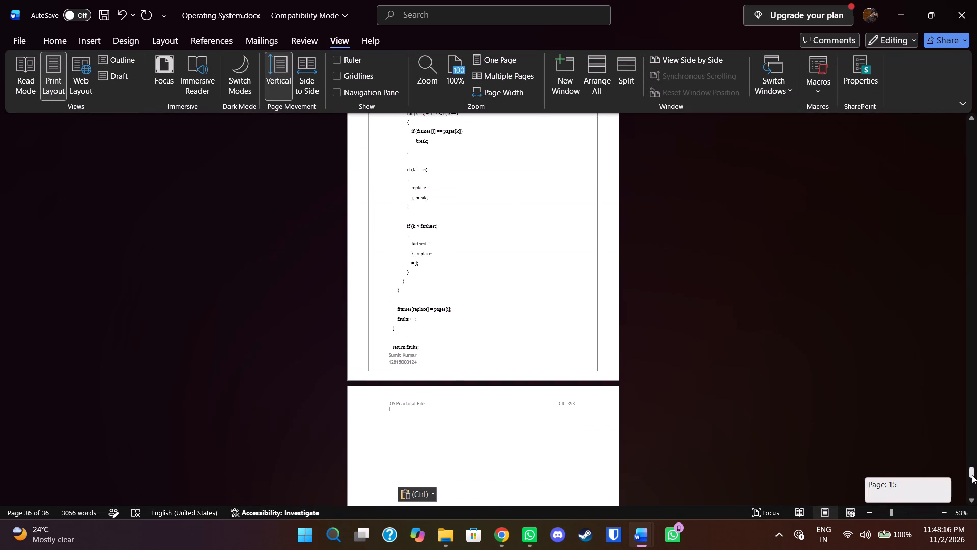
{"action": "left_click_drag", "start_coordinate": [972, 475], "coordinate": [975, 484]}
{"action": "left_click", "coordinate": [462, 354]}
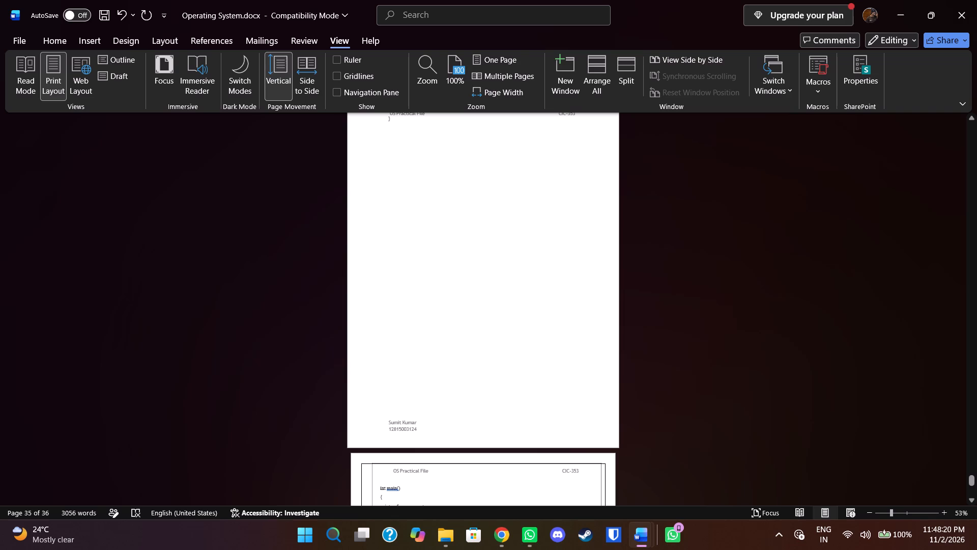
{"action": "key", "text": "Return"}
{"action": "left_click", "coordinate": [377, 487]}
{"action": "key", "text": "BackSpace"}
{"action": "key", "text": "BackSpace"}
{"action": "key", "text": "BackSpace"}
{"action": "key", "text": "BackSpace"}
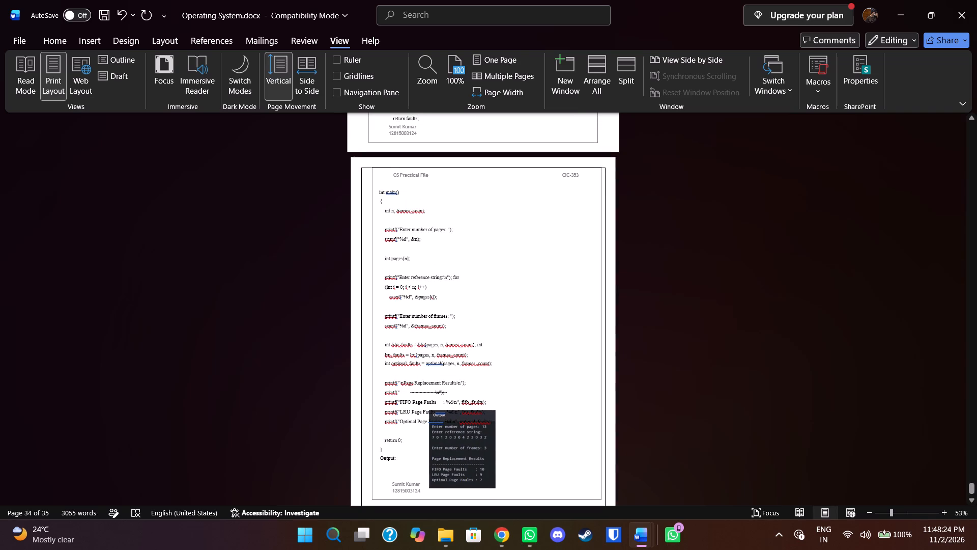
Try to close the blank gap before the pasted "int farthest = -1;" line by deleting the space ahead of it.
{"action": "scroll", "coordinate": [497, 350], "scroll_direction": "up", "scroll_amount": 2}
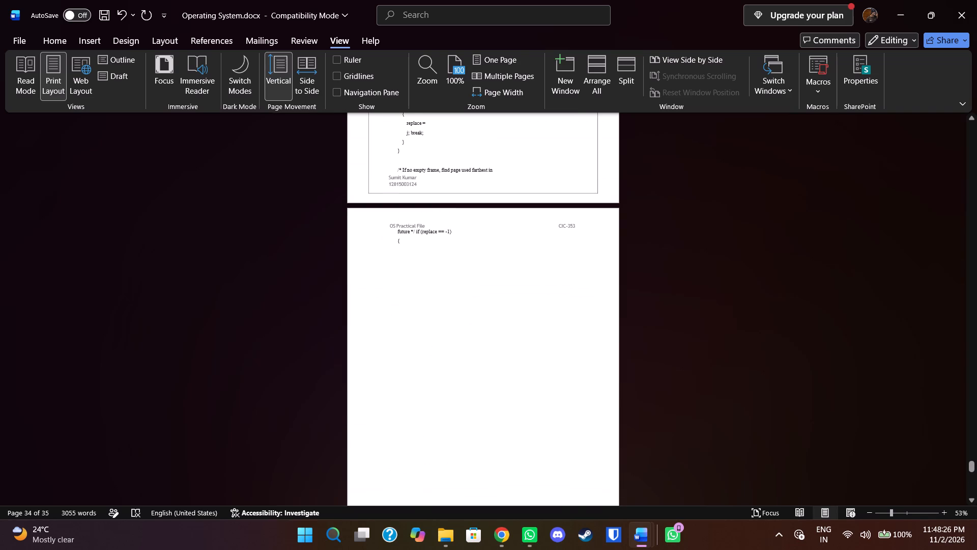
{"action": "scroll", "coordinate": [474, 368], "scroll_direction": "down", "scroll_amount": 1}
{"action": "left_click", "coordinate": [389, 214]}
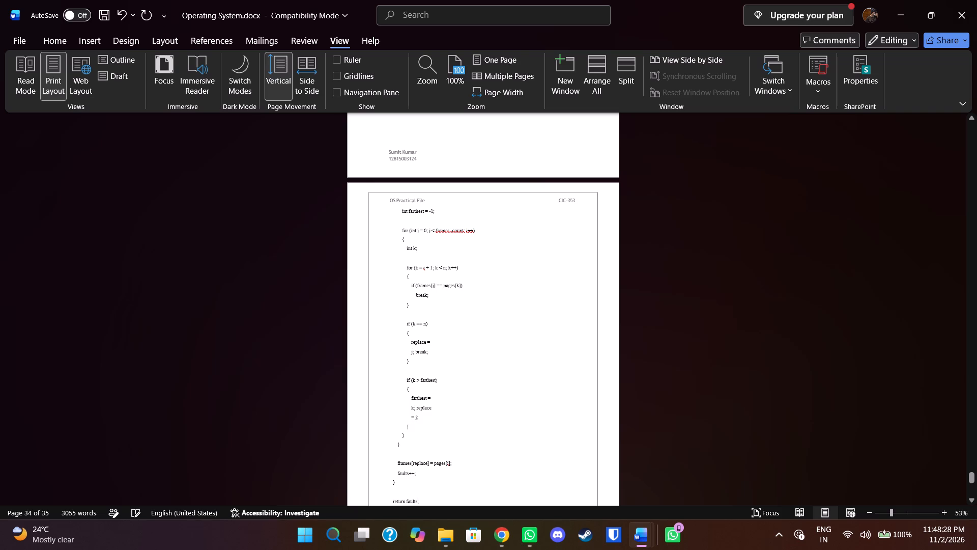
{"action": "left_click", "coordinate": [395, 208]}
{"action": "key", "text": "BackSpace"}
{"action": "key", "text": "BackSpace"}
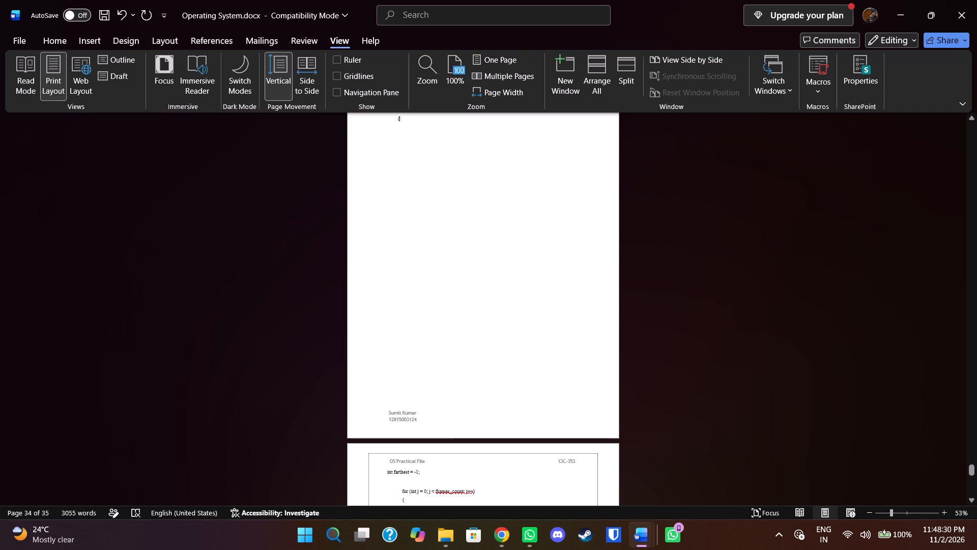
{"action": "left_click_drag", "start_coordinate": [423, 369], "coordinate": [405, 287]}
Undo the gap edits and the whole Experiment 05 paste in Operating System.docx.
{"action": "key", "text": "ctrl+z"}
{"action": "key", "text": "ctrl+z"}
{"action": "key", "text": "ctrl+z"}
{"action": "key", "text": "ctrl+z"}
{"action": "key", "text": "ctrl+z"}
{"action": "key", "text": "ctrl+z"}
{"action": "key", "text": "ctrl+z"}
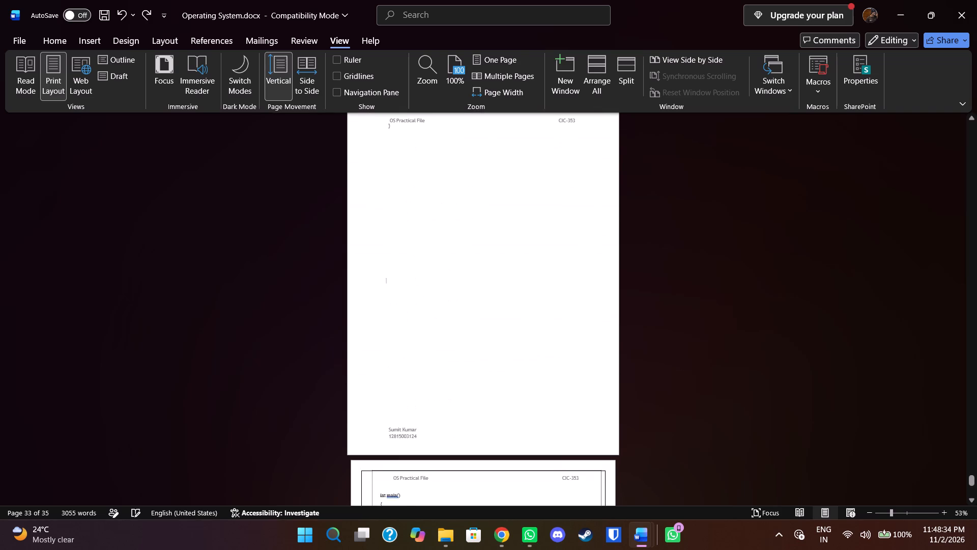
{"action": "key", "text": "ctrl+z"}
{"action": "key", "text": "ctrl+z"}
Start a new line on a fresh page after the priority scheduling output image at the document's end.
{"action": "scroll", "coordinate": [470, 281], "scroll_direction": "down", "scroll_amount": 3}
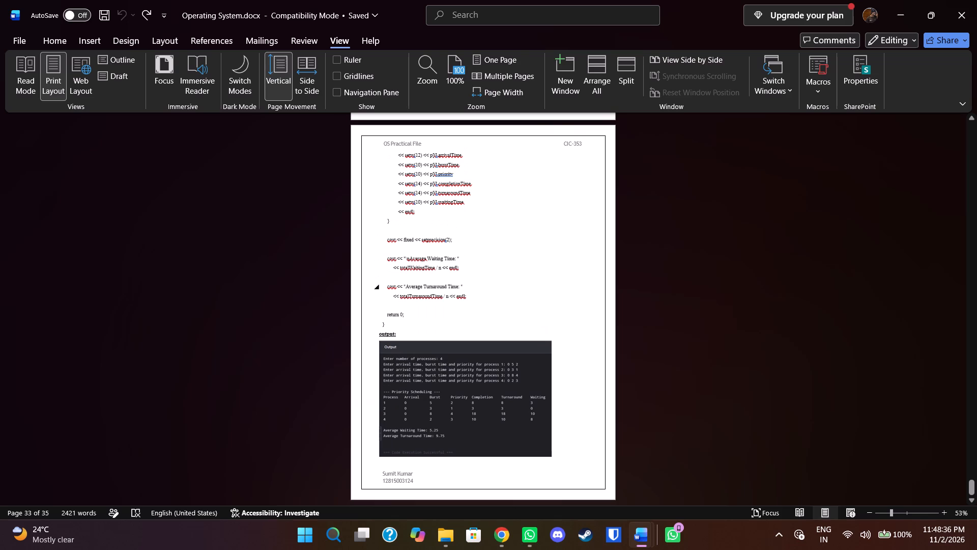
{"action": "scroll", "coordinate": [508, 287], "scroll_direction": "down", "scroll_amount": 2}
{"action": "left_click", "coordinate": [565, 451]}
{"action": "key", "text": "Return"}
{"action": "scroll", "coordinate": [577, 439], "scroll_direction": "down", "scroll_amount": 1}
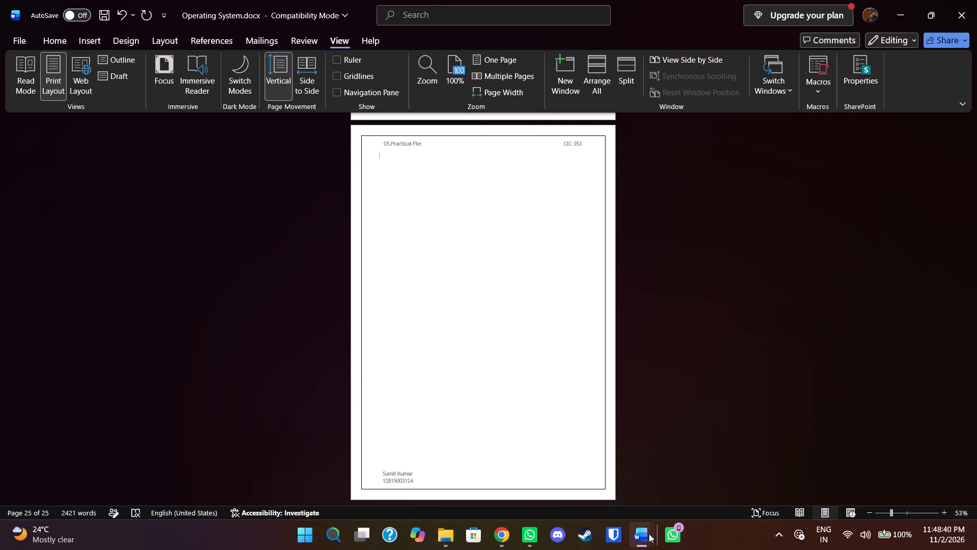
Arrange Operating System.docx and 5th OS-26-31.docx side by side.
{"action": "key", "text": "super+Left"}
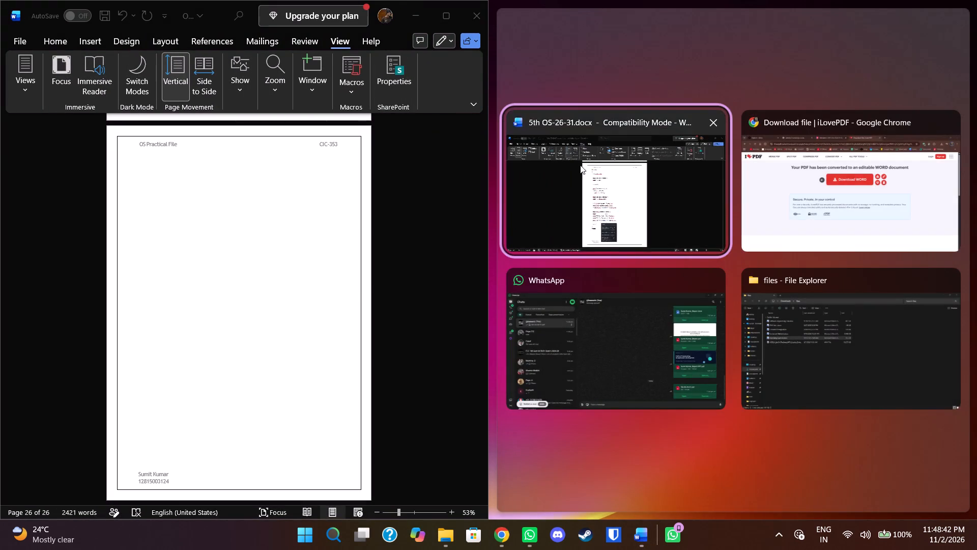
{"action": "left_click", "coordinate": [580, 165]}
Copy the Experiment 05 heading, question, aim and first theory paragraph from the converted document onto the new page in Operating System.docx.
{"action": "scroll", "coordinate": [610, 170], "scroll_direction": "up", "scroll_amount": 2}
{"action": "scroll", "coordinate": [611, 170], "scroll_direction": "down", "scroll_amount": 1}
{"action": "scroll", "coordinate": [611, 170], "scroll_direction": "up", "scroll_amount": 11}
{"action": "left_click", "coordinate": [686, 167]}
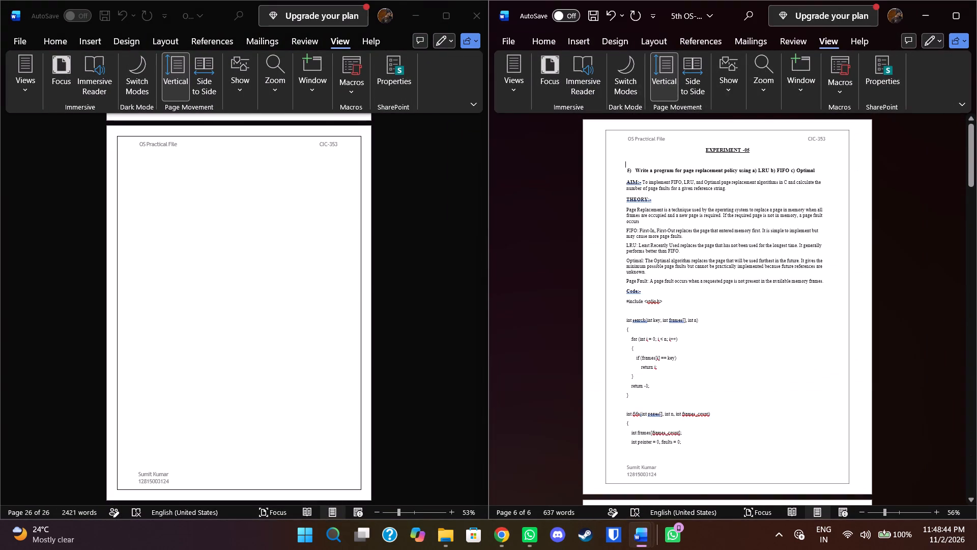
{"action": "left_click_drag", "start_coordinate": [705, 146], "coordinate": [722, 222]}
{"action": "key", "text": "ctrl+c"}
{"action": "left_click", "coordinate": [235, 196]}
{"action": "key", "text": "ctrl+v"}
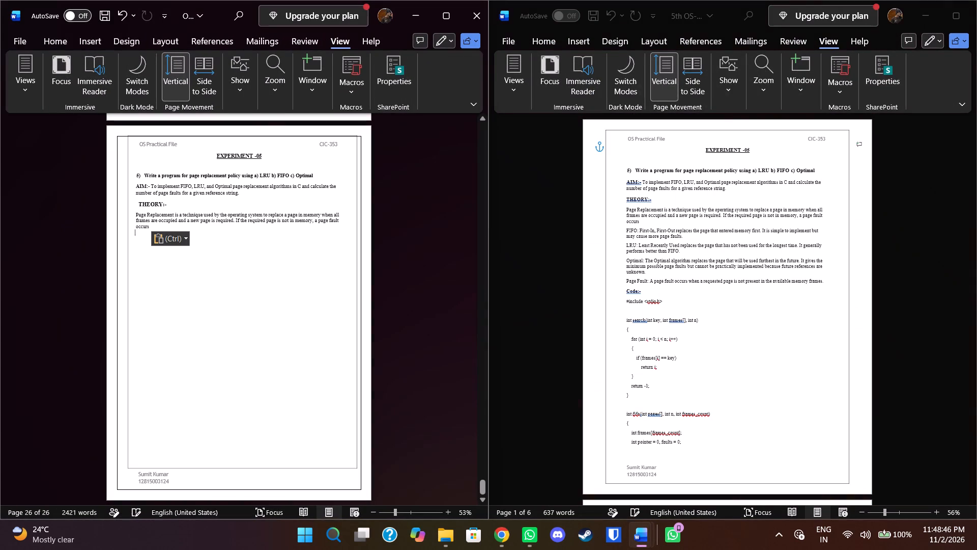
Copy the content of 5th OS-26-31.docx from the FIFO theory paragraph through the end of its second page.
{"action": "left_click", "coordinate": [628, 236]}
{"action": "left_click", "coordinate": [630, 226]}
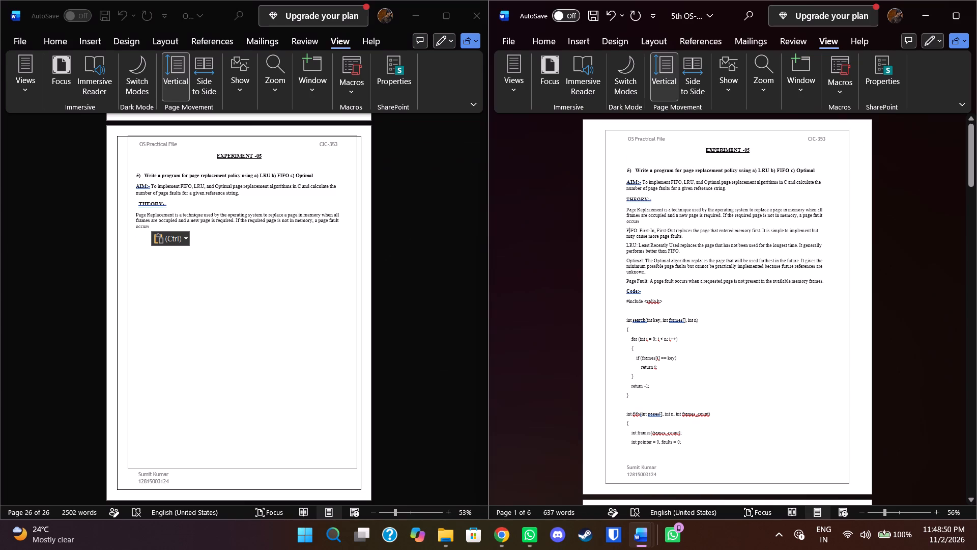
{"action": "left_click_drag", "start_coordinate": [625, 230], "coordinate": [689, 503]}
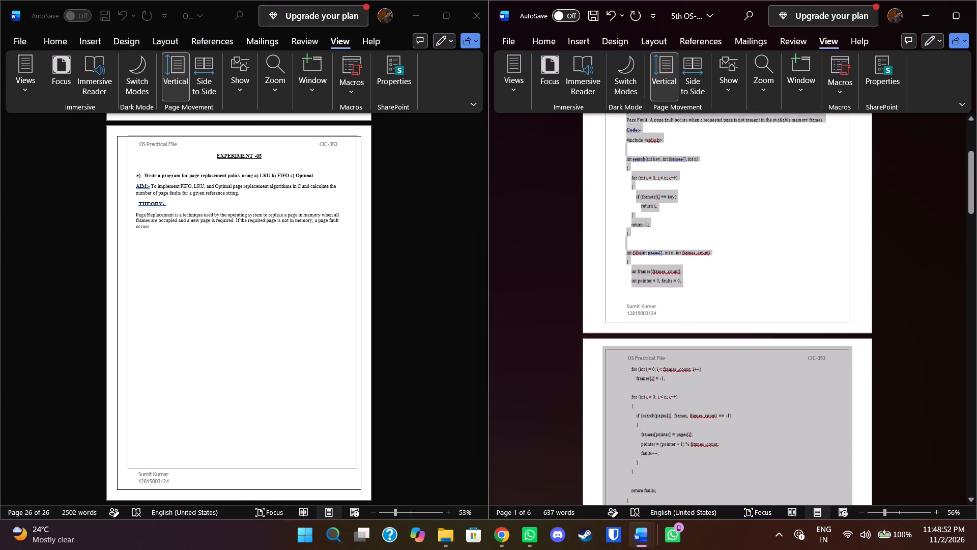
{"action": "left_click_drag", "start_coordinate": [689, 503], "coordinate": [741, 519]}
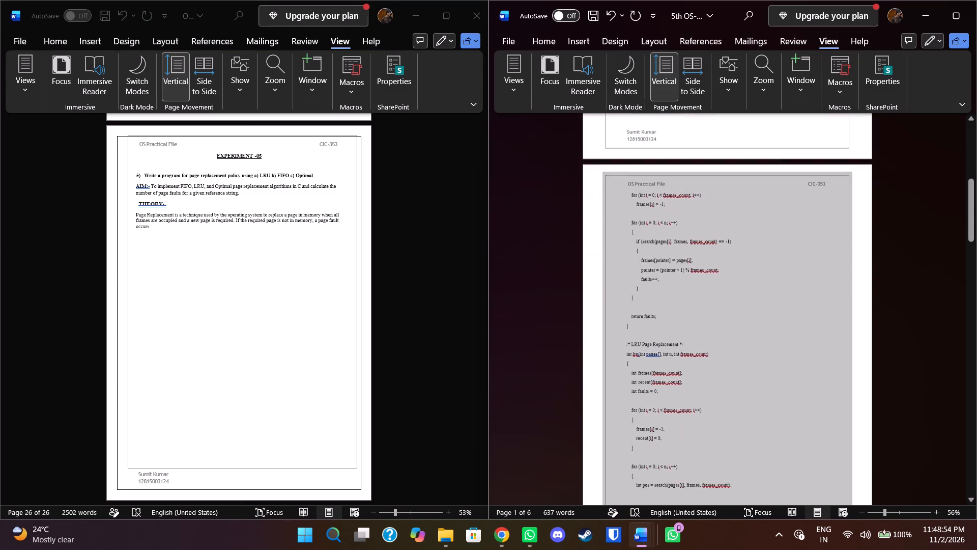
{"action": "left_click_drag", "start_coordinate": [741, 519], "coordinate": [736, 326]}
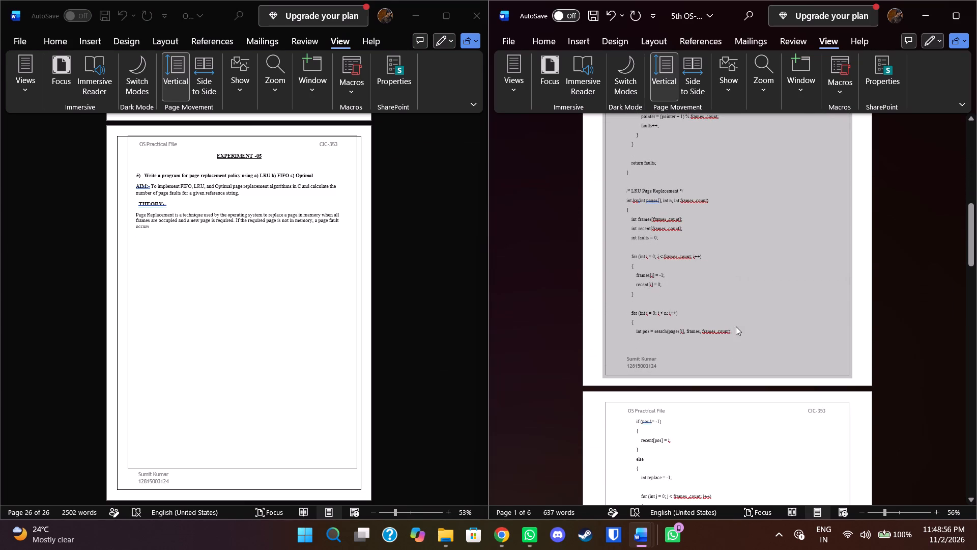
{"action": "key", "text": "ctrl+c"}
End the first theory paragraph in Operating System.docx, after "a page fault occurs", with a period.
{"action": "left_click", "coordinate": [168, 230]}
{"action": "left_click", "coordinate": [168, 230]}
{"action": "left_click", "coordinate": [168, 226]}
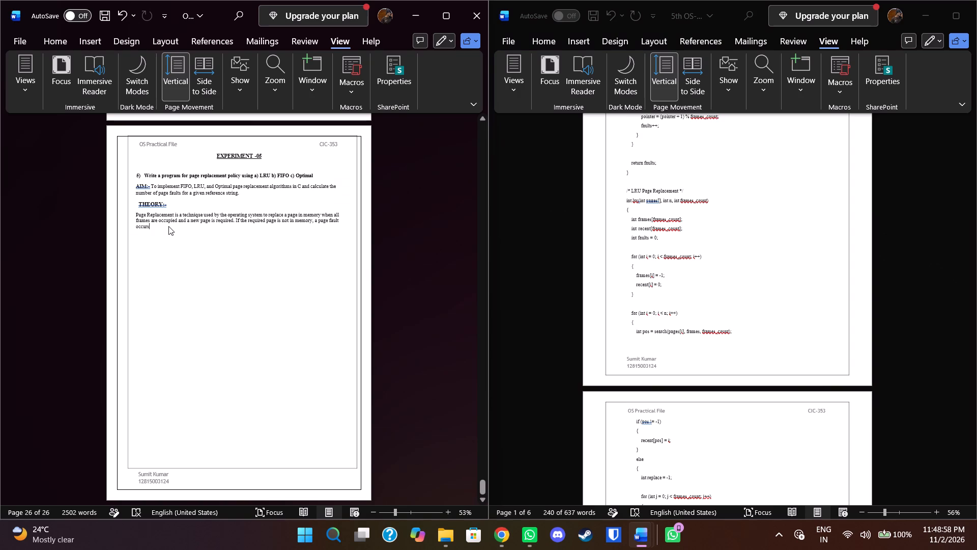
{"action": "key", "text": "period"}
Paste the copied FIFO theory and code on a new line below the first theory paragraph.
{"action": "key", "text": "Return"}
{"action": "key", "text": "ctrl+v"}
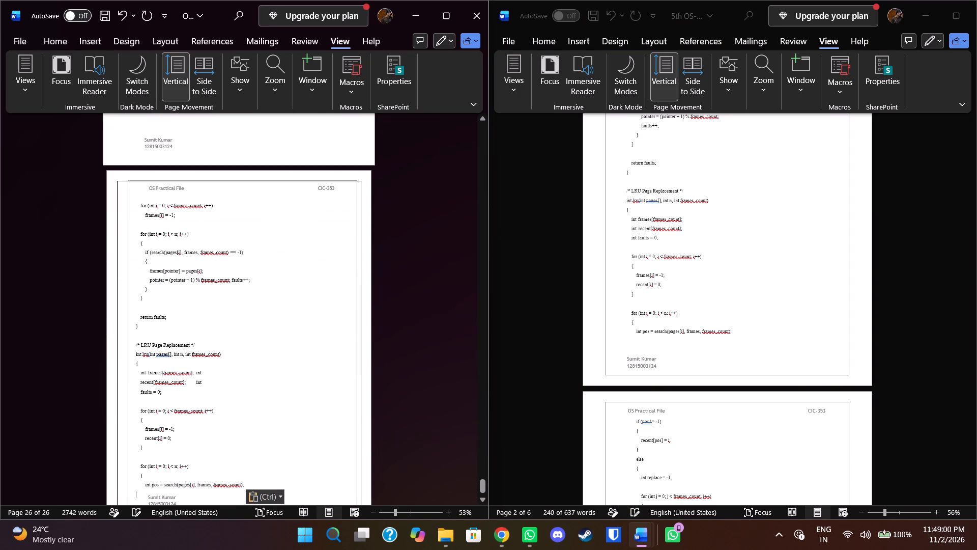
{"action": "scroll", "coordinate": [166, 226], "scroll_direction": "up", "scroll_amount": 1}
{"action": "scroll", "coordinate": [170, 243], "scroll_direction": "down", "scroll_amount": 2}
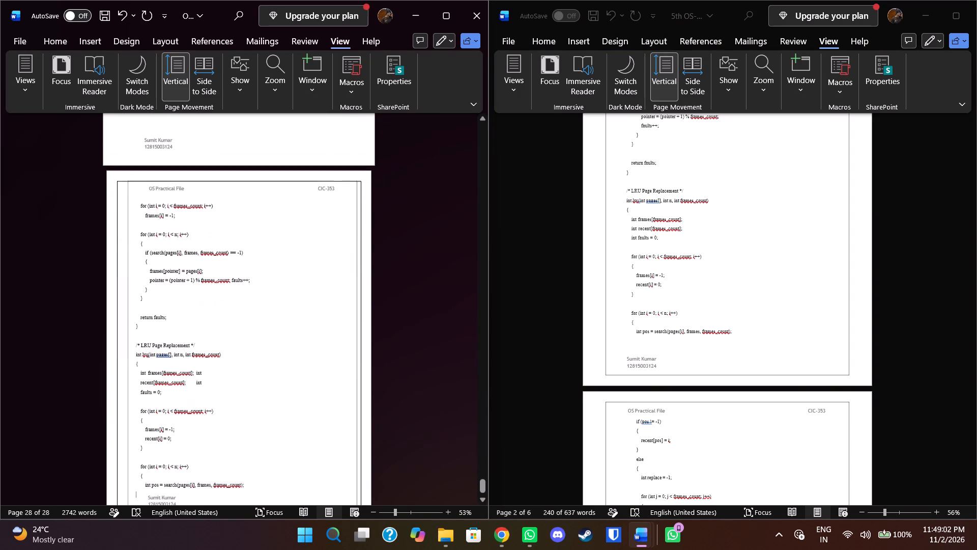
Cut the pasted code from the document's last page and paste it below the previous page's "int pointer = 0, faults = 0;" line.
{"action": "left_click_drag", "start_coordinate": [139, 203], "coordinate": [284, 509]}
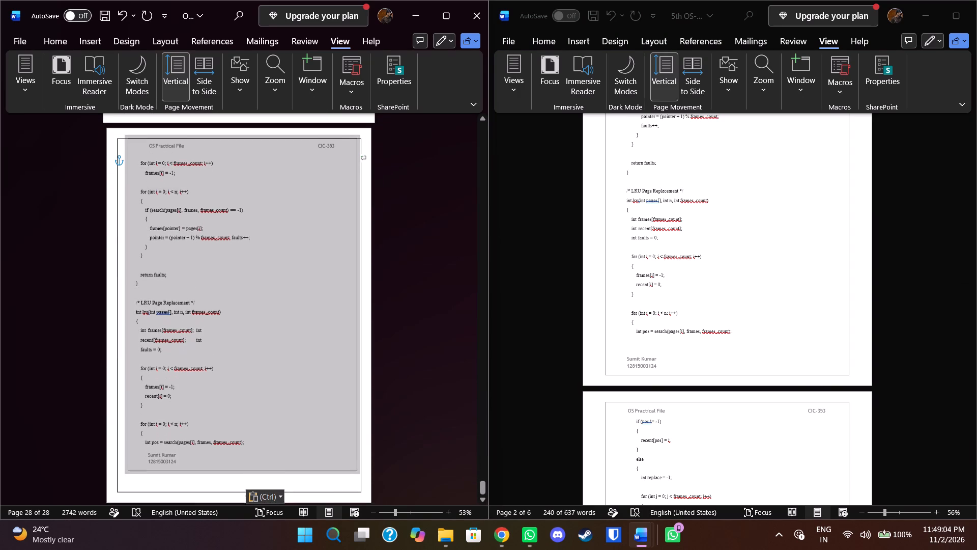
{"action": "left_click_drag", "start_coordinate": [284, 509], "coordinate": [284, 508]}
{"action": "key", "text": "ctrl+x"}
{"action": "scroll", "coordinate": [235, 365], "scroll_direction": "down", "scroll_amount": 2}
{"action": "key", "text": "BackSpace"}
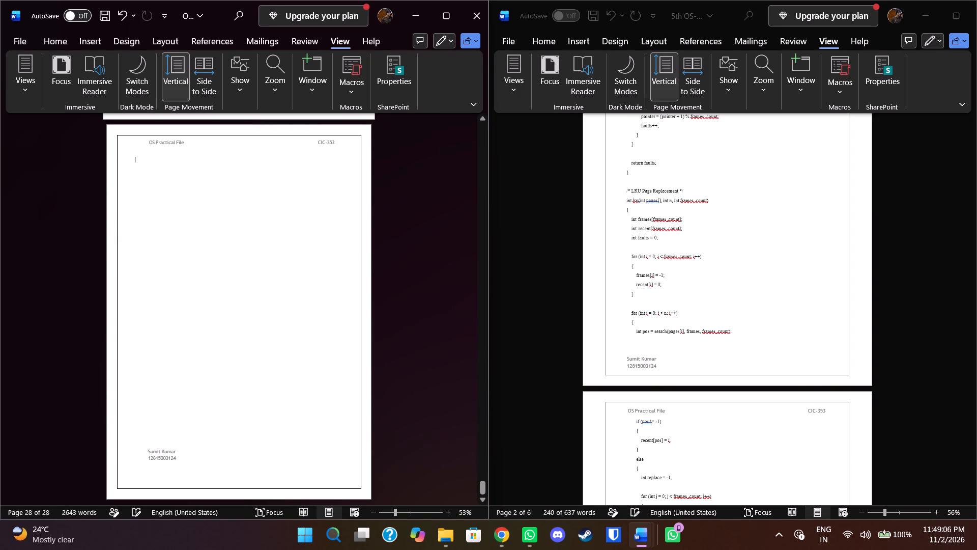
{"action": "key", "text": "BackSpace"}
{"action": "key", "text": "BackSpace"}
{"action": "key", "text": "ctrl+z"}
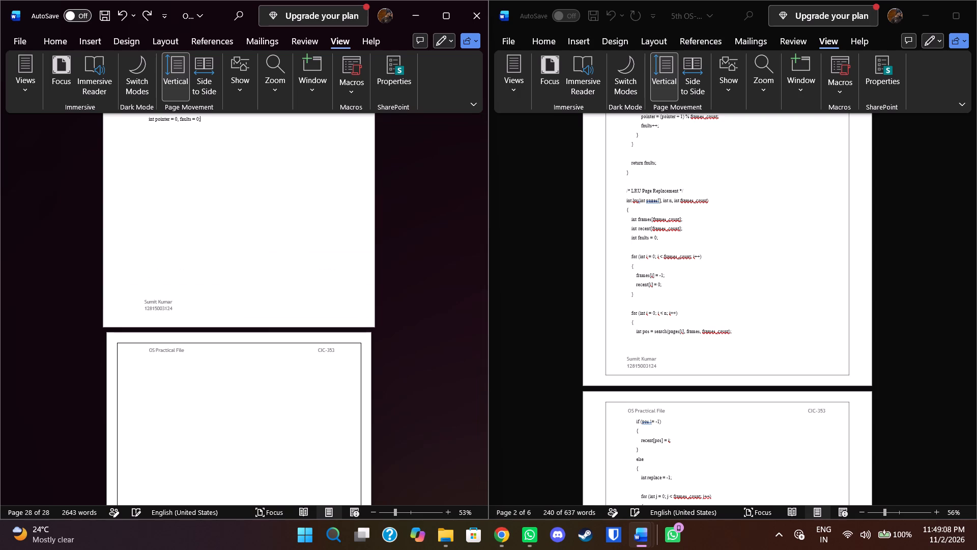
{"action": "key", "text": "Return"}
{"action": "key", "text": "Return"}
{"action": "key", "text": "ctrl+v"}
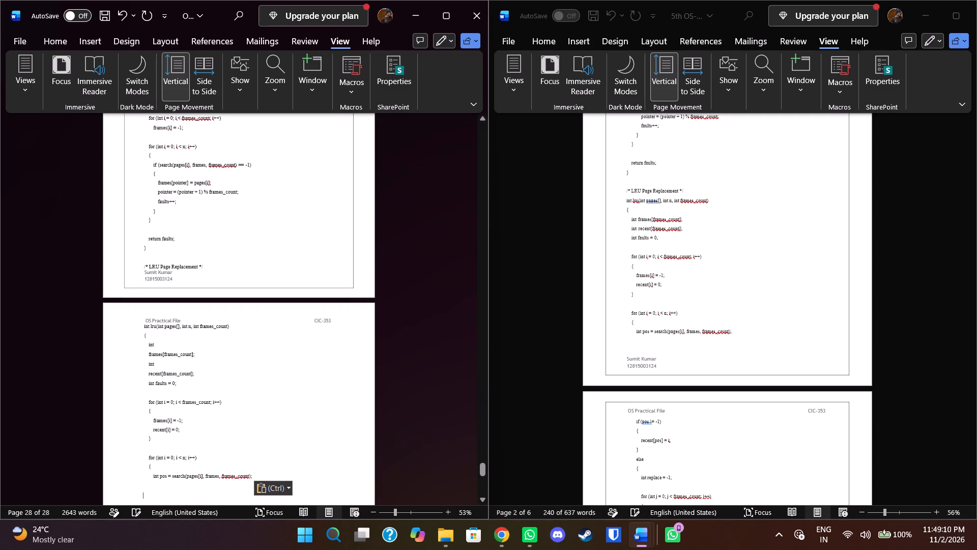
Examine the moved code's page layout in Operating System.docx and the remaining pages of the converted document.
{"action": "scroll", "coordinate": [234, 366], "scroll_direction": "up", "scroll_amount": 2}
{"action": "scroll", "coordinate": [234, 365], "scroll_direction": "down", "scroll_amount": 4}
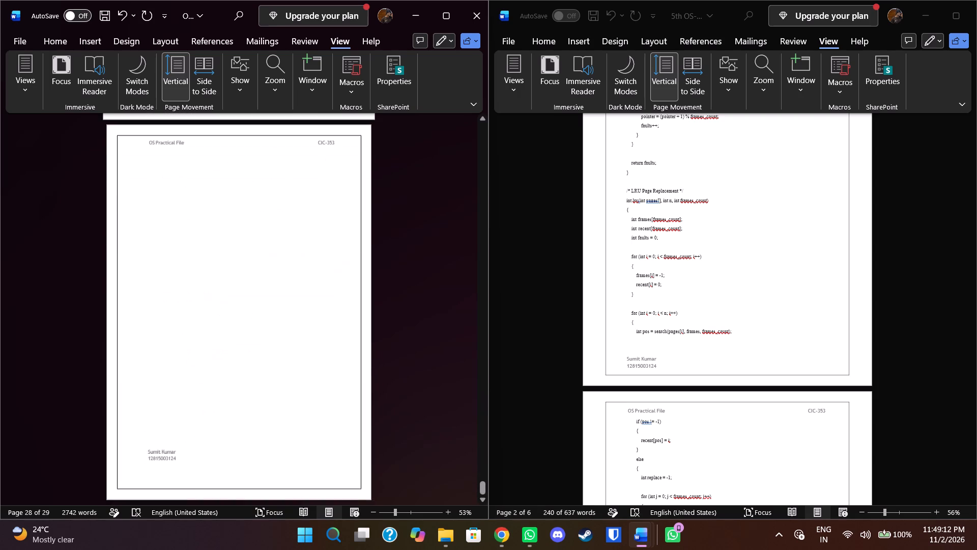
{"action": "scroll", "coordinate": [234, 365], "scroll_direction": "down", "scroll_amount": 1}
{"action": "scroll", "coordinate": [234, 365], "scroll_direction": "up", "scroll_amount": 2}
{"action": "scroll", "coordinate": [702, 402], "scroll_direction": "down", "scroll_amount": 1}
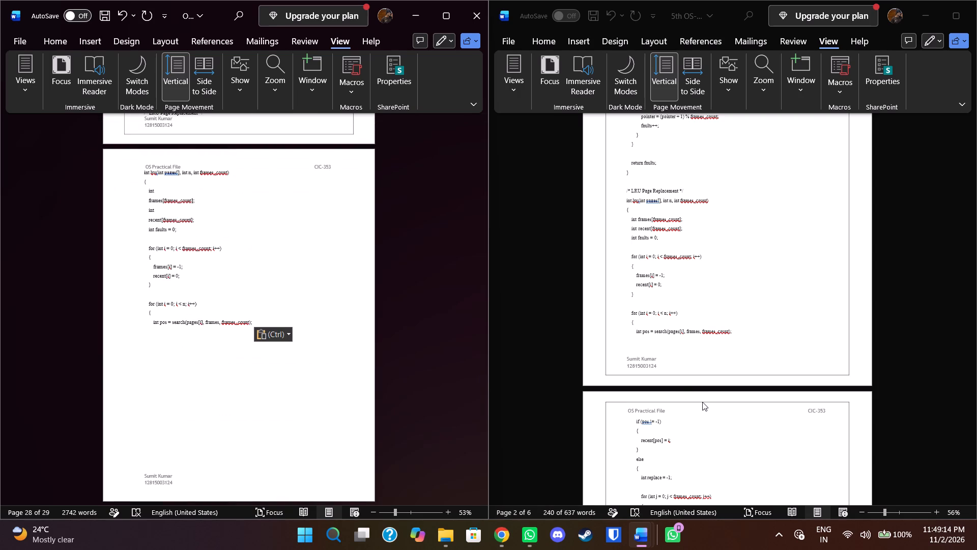
{"action": "scroll", "coordinate": [702, 402], "scroll_direction": "down", "scroll_amount": 1}
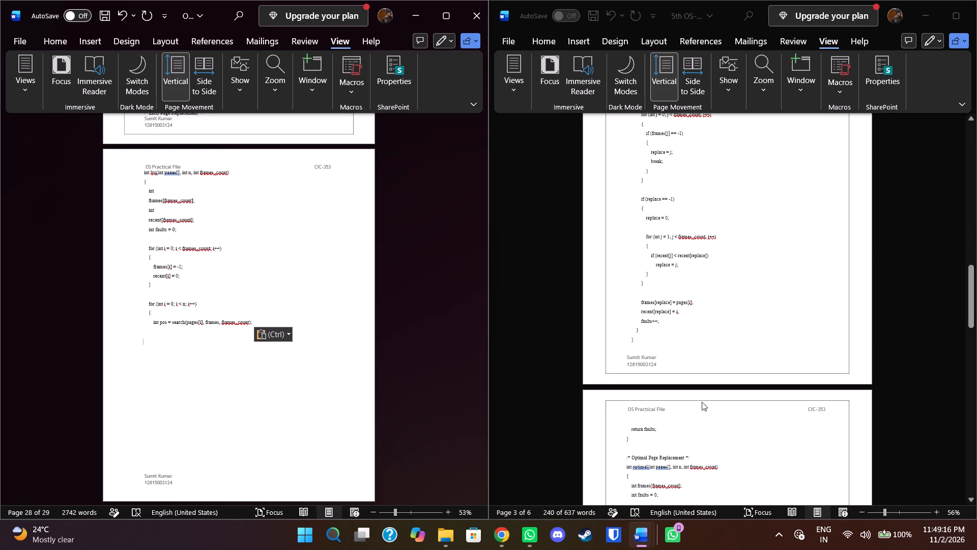
{"action": "scroll", "coordinate": [702, 402], "scroll_direction": "down", "scroll_amount": 3}
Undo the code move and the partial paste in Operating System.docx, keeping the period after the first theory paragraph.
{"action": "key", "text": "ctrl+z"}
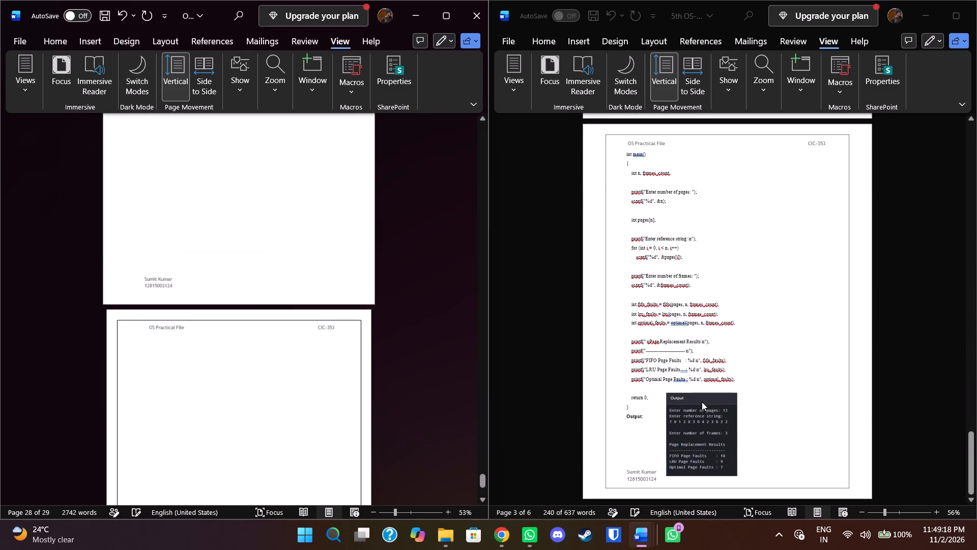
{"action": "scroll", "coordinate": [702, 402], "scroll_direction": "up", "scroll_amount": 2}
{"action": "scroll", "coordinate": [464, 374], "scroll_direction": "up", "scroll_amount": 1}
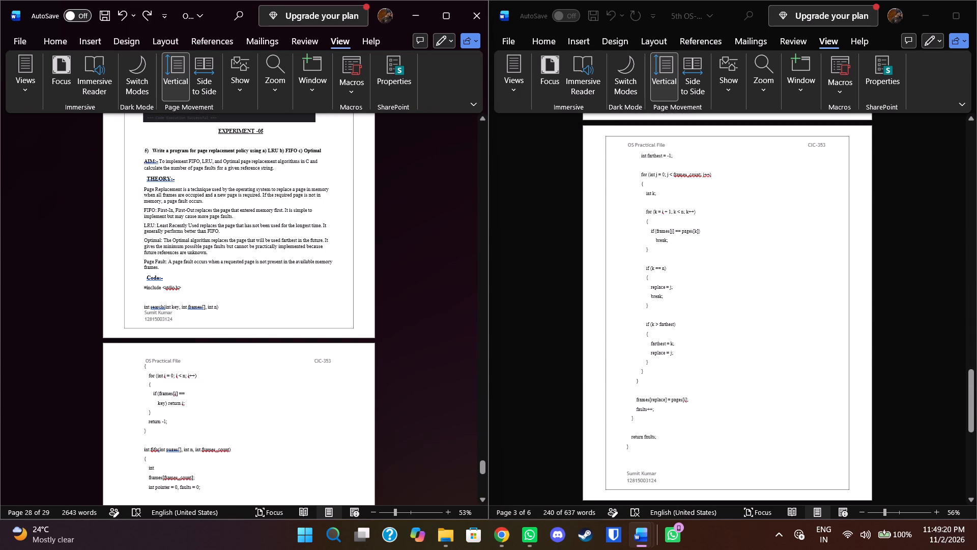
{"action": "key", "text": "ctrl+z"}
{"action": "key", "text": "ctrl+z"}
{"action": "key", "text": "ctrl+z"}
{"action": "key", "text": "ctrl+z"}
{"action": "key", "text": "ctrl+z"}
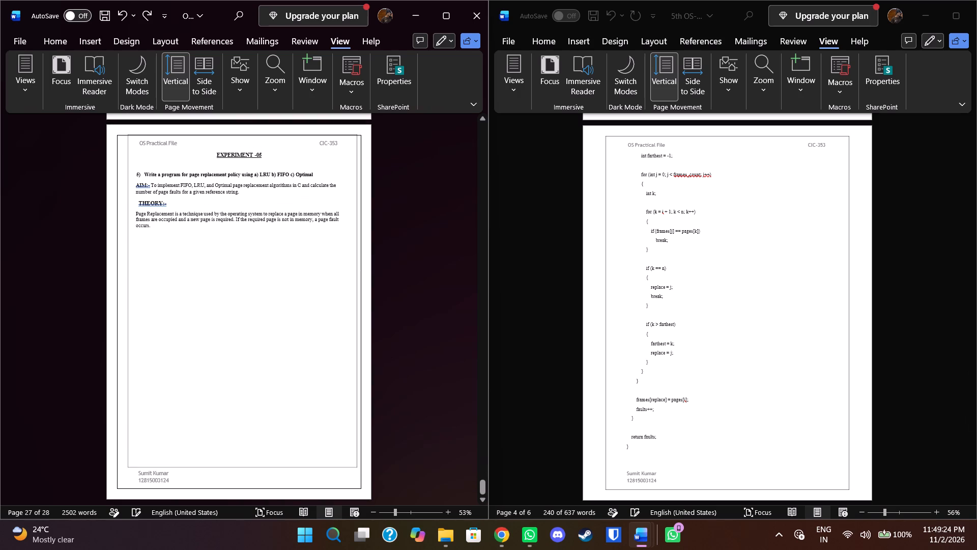
Copy everything from the FIFO paragraph through the output image in 5th OS-26-31.docx onto a new line below the first theory paragraph in Operating System.docx.
{"action": "scroll", "coordinate": [711, 255], "scroll_direction": "up", "scroll_amount": 4}
{"action": "left_click", "coordinate": [646, 239]}
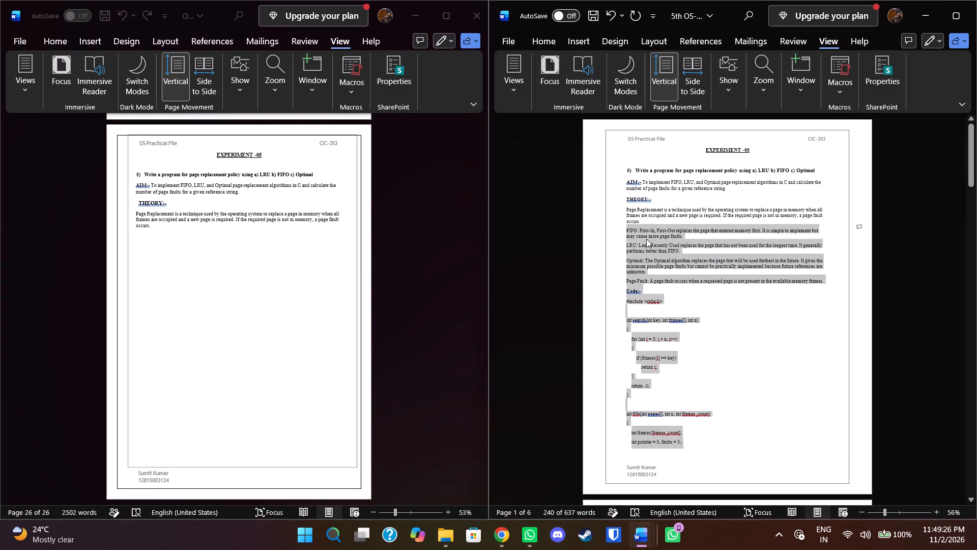
{"action": "left_click", "coordinate": [638, 235]}
{"action": "left_click_drag", "start_coordinate": [627, 229], "coordinate": [630, 242]}
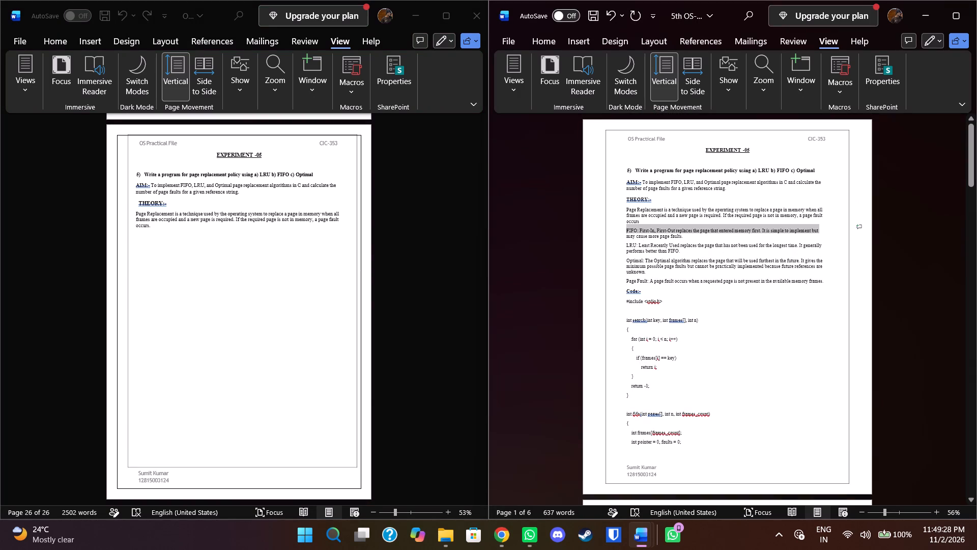
{"action": "left_click_drag", "start_coordinate": [630, 242], "coordinate": [743, 548]}
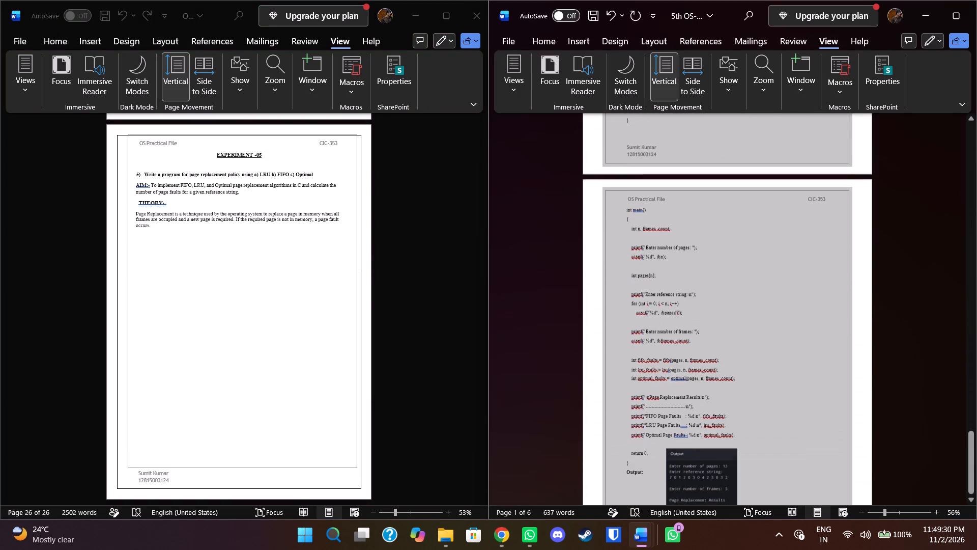
{"action": "left_click_drag", "start_coordinate": [743, 548], "coordinate": [749, 470]}
{"action": "key", "text": "ctrl+c"}
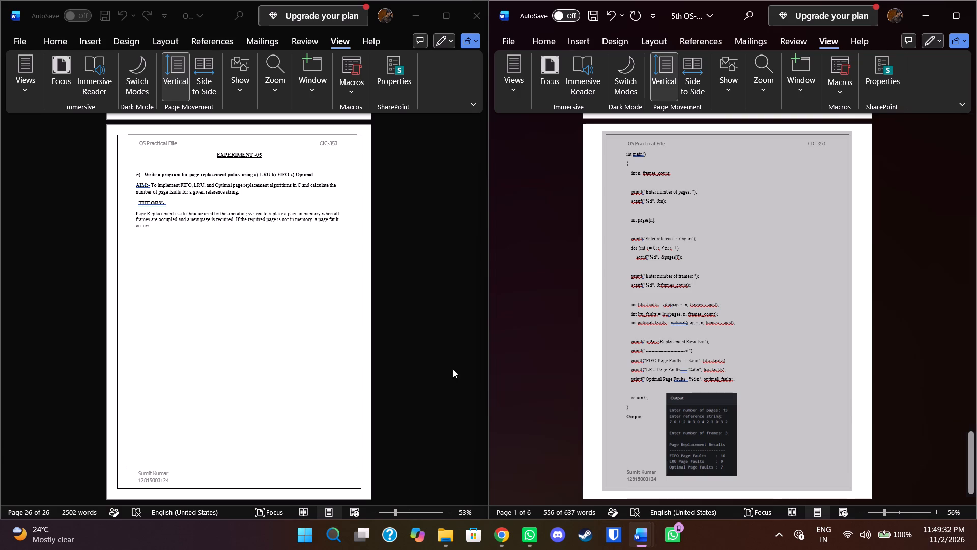
{"action": "left_click", "coordinate": [192, 232]}
{"action": "left_click", "coordinate": [190, 227]}
{"action": "key", "text": "Return"}
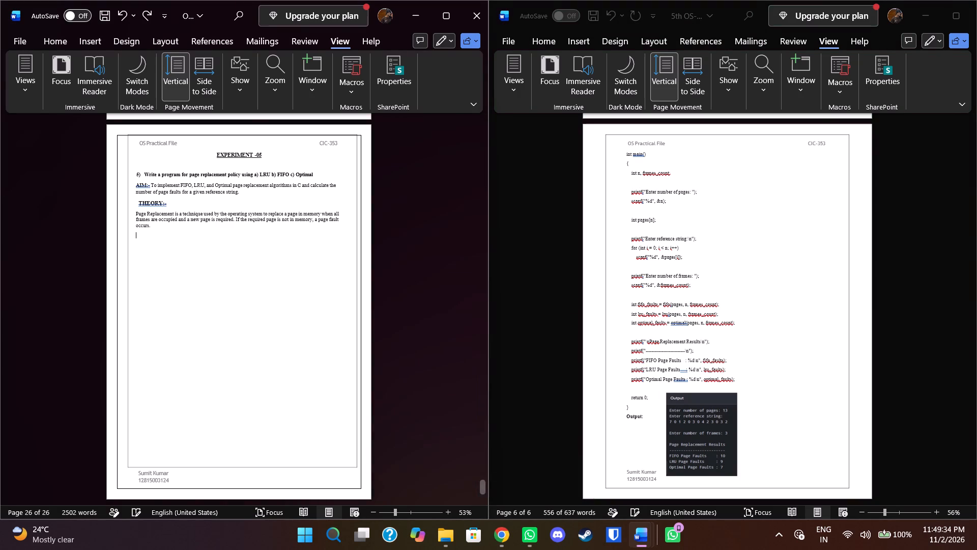
{"action": "key", "text": "ctrl+v"}
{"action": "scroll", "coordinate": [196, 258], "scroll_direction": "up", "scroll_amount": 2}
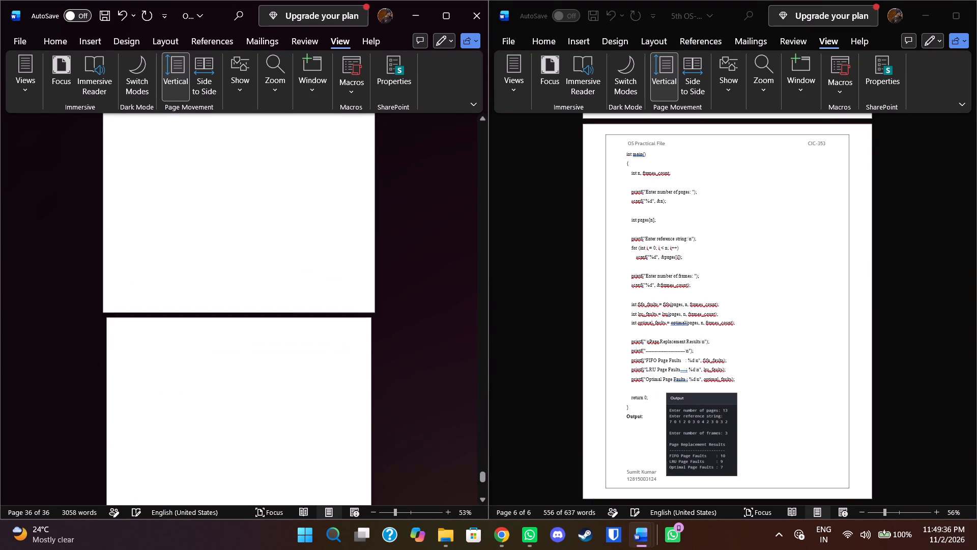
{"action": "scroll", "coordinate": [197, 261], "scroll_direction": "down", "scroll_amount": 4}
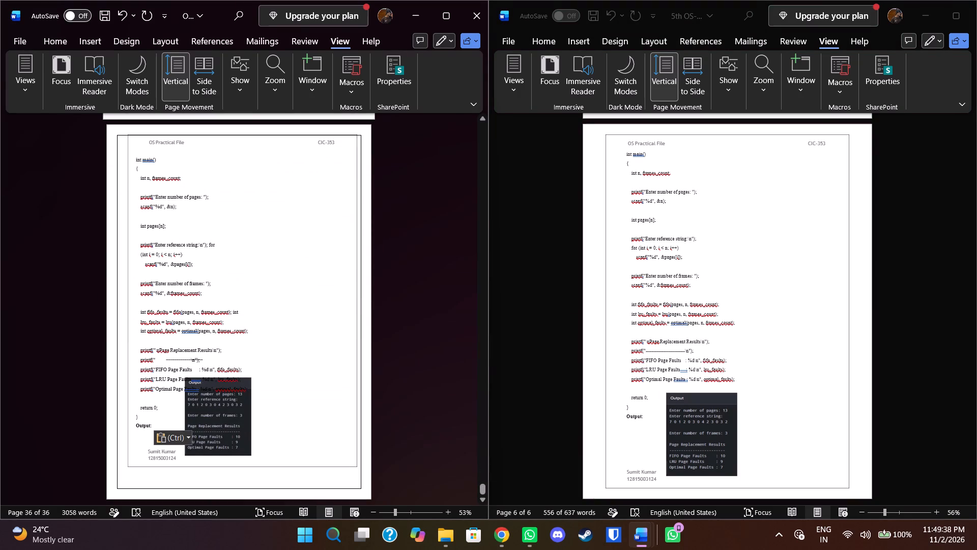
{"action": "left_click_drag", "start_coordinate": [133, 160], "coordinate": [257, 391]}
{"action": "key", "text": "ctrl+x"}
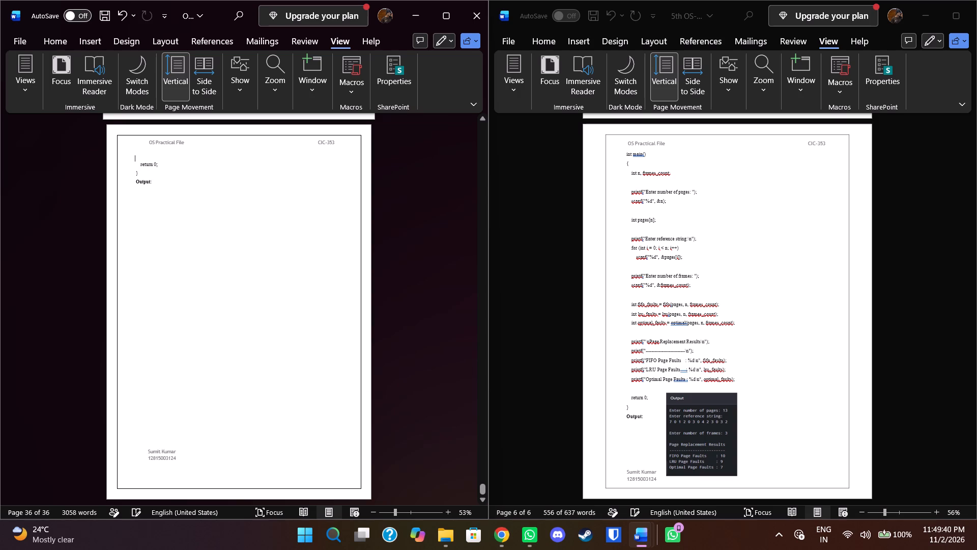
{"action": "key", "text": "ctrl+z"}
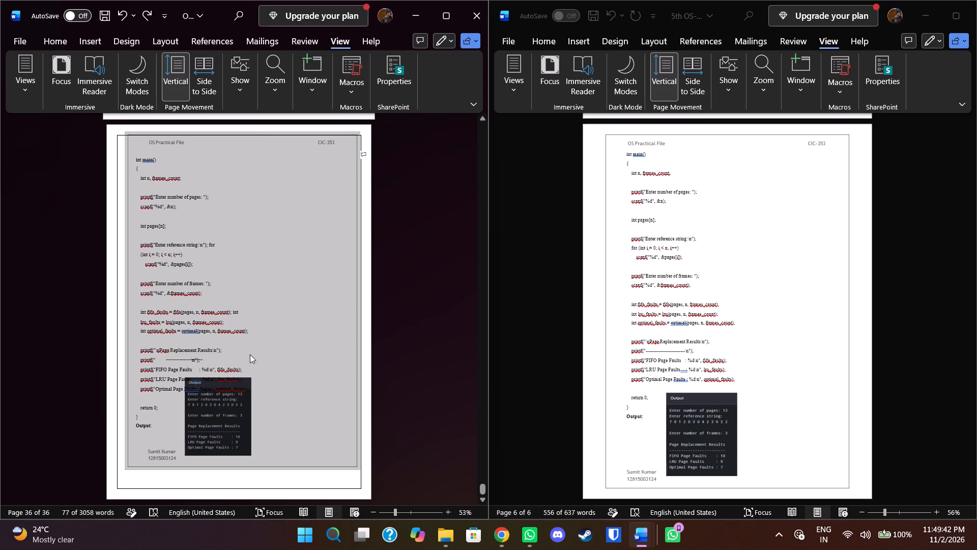
Move the last page's content, from int main() through the Output label and image, to a new line after the previous page's closing brace.
{"action": "left_click", "coordinate": [205, 273]}
{"action": "left_click_drag", "start_coordinate": [134, 159], "coordinate": [255, 526]}
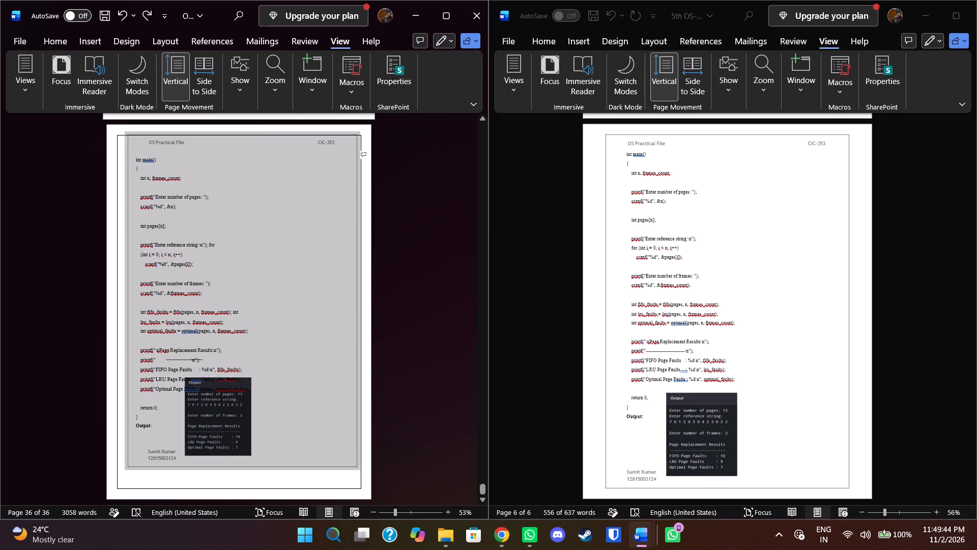
{"action": "left_click_drag", "start_coordinate": [255, 526], "coordinate": [237, 483]}
{"action": "scroll", "coordinate": [239, 485], "scroll_direction": "down", "scroll_amount": 3}
{"action": "key", "text": "ctrl+x"}
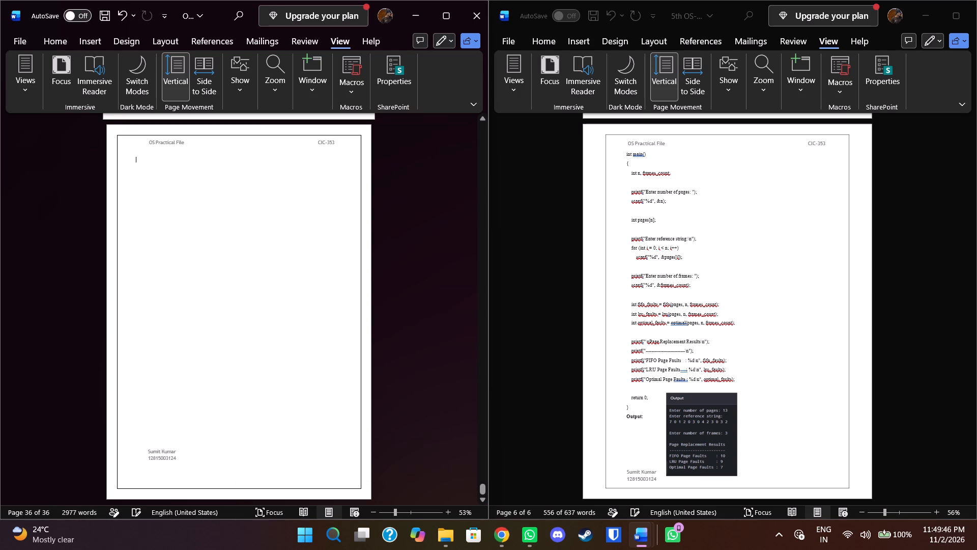
{"action": "key", "text": "BackSpace"}
{"action": "key", "text": "BackSpace"}
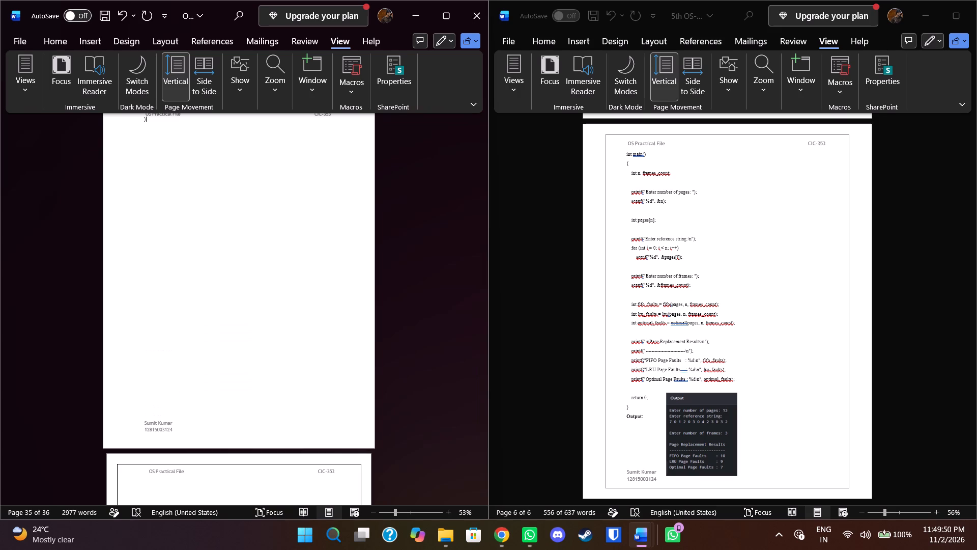
{"action": "key", "text": "Return"}
{"action": "key", "text": "ctrl+v"}
{"action": "key", "text": "ctrl+z"}
{"action": "key", "text": "Return"}
{"action": "key", "text": "ctrl+v"}
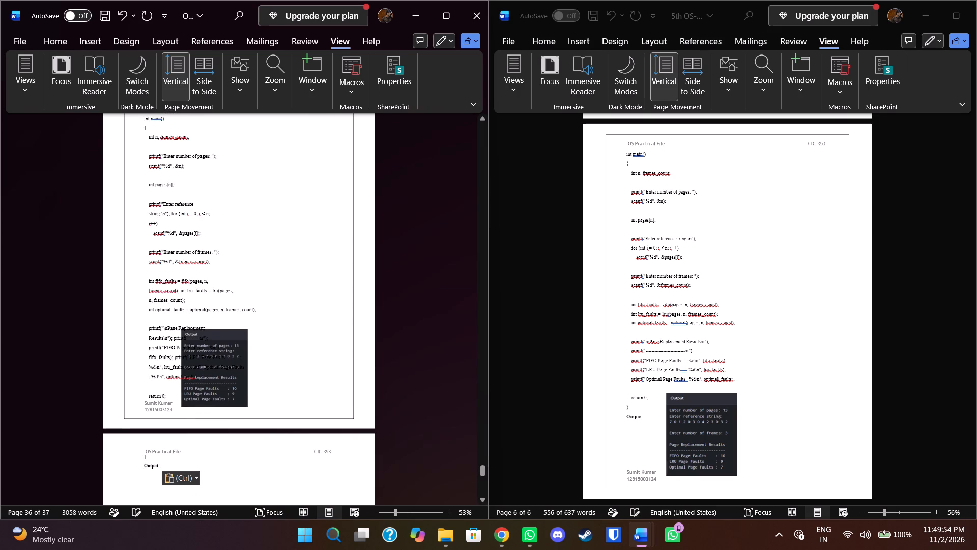
Move the output image off the main() code to just below the Output label on the following page.
{"action": "left_click", "coordinate": [224, 372]}
{"action": "left_click", "coordinate": [239, 376]}
{"action": "left_click_drag", "start_coordinate": [240, 375], "coordinate": [240, 400]}
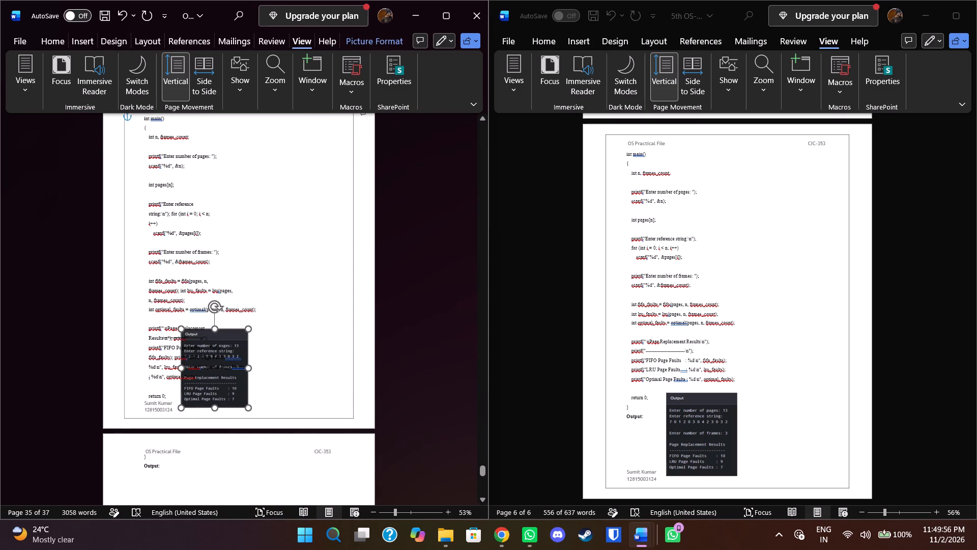
{"action": "left_click_drag", "start_coordinate": [240, 400], "coordinate": [195, 509]}
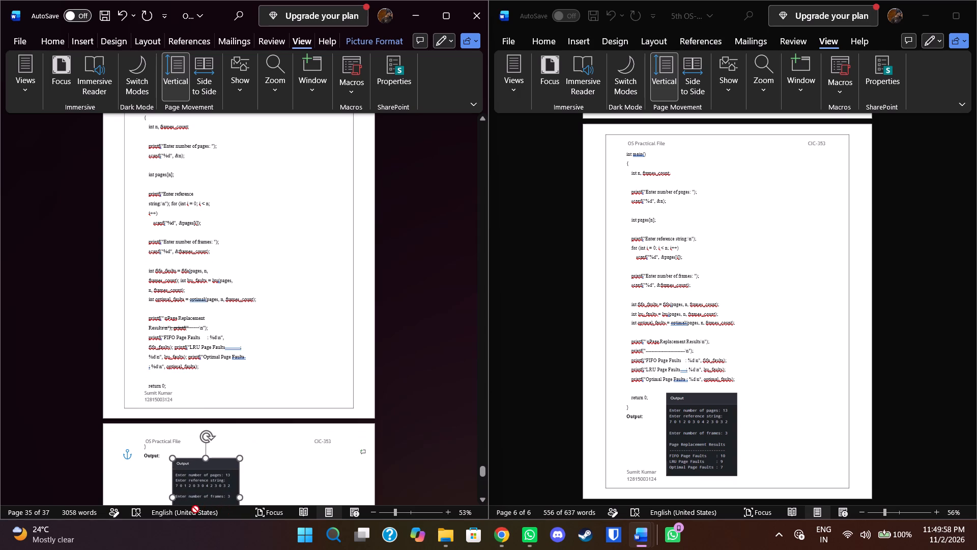
{"action": "left_click_drag", "start_coordinate": [195, 509], "coordinate": [190, 506]}
{"action": "scroll", "coordinate": [266, 382], "scroll_direction": "down", "scroll_amount": 1}
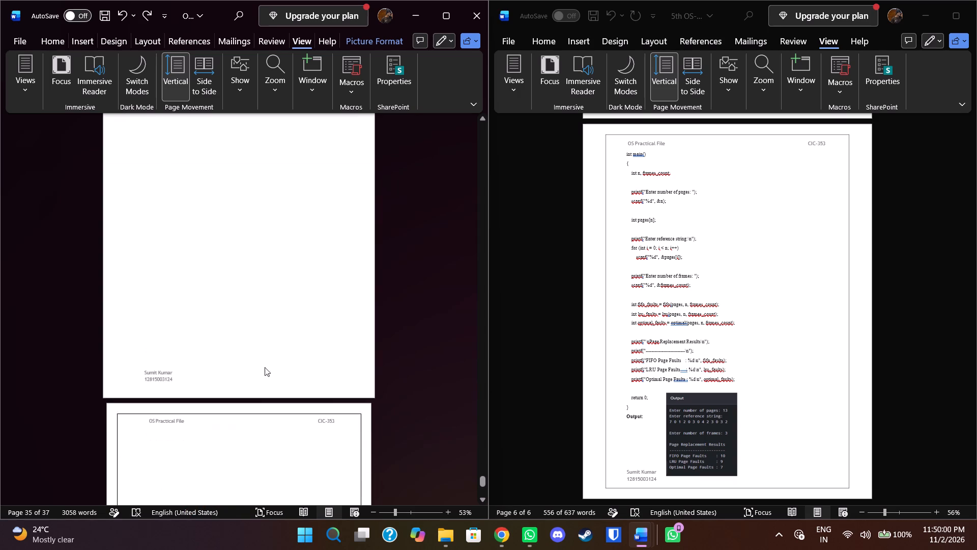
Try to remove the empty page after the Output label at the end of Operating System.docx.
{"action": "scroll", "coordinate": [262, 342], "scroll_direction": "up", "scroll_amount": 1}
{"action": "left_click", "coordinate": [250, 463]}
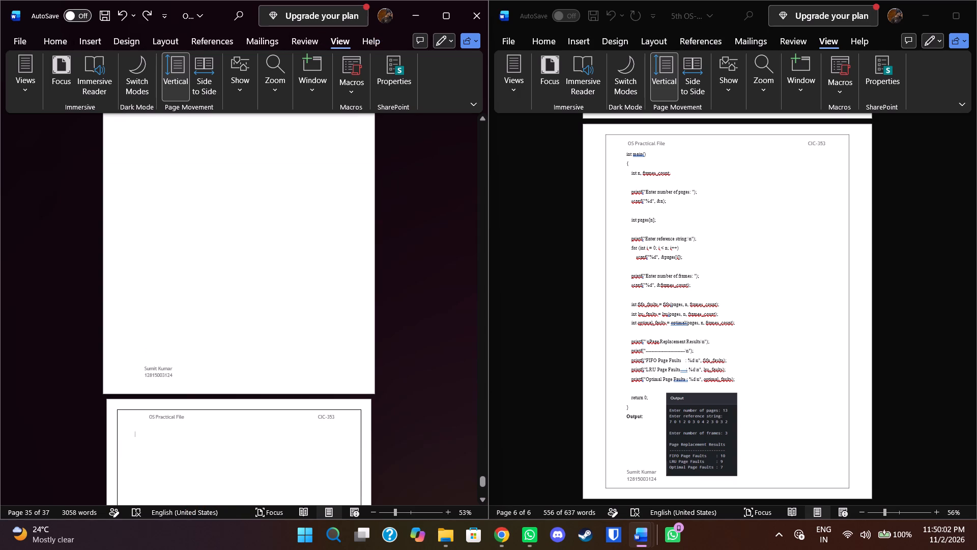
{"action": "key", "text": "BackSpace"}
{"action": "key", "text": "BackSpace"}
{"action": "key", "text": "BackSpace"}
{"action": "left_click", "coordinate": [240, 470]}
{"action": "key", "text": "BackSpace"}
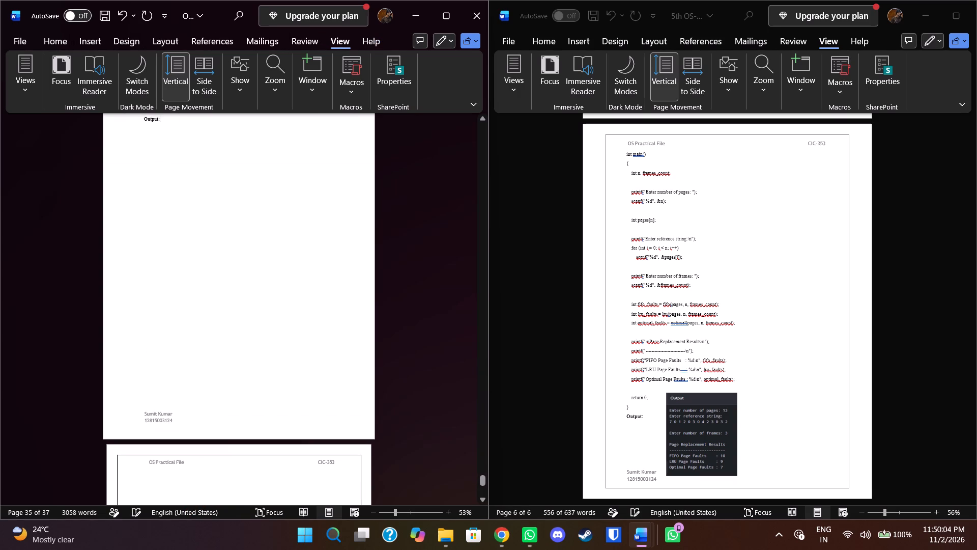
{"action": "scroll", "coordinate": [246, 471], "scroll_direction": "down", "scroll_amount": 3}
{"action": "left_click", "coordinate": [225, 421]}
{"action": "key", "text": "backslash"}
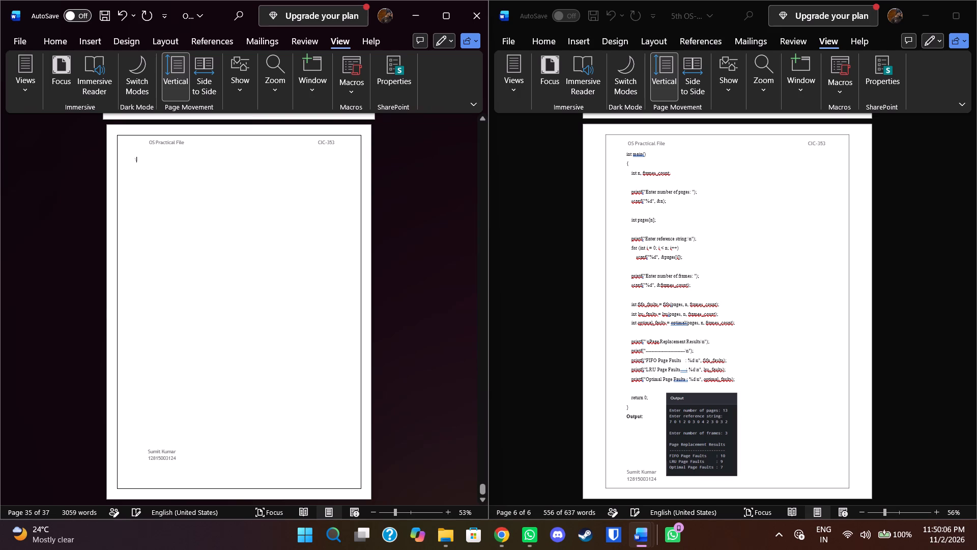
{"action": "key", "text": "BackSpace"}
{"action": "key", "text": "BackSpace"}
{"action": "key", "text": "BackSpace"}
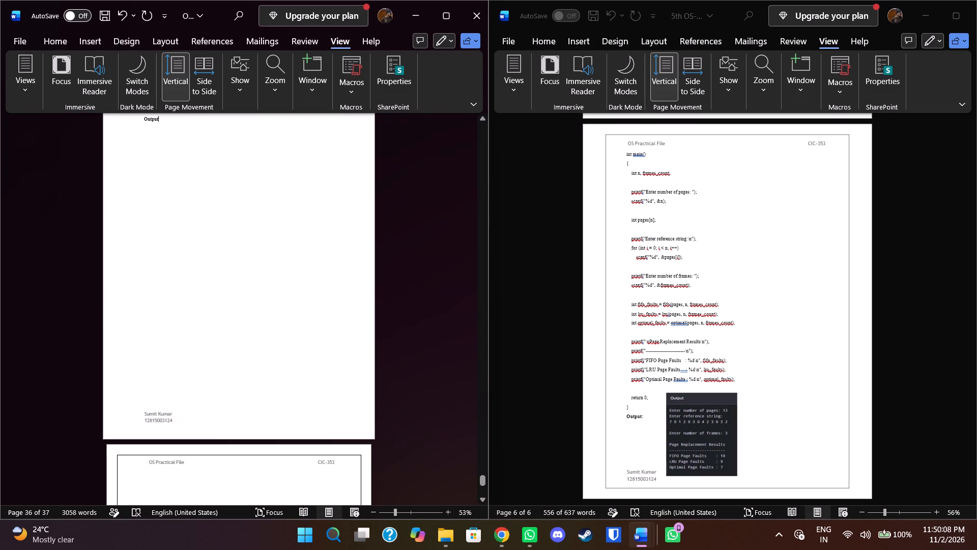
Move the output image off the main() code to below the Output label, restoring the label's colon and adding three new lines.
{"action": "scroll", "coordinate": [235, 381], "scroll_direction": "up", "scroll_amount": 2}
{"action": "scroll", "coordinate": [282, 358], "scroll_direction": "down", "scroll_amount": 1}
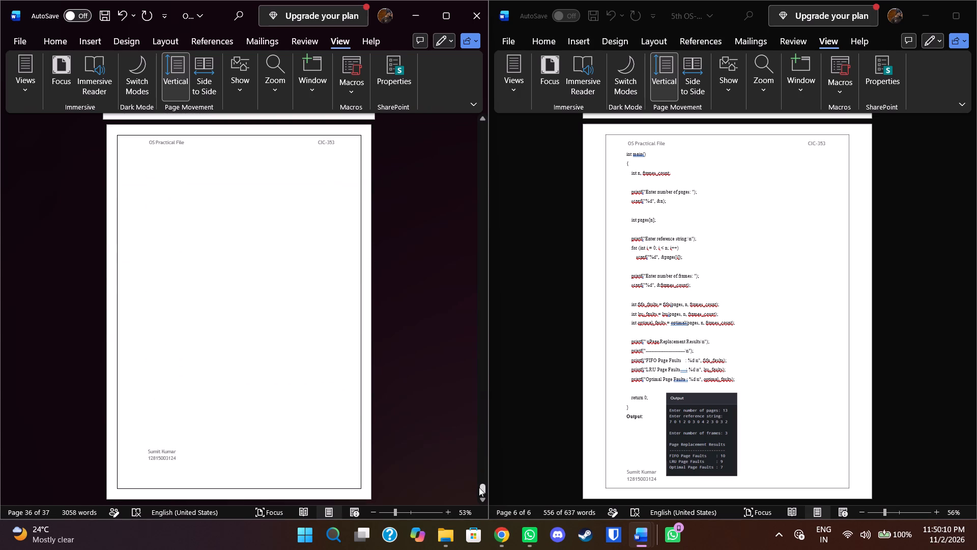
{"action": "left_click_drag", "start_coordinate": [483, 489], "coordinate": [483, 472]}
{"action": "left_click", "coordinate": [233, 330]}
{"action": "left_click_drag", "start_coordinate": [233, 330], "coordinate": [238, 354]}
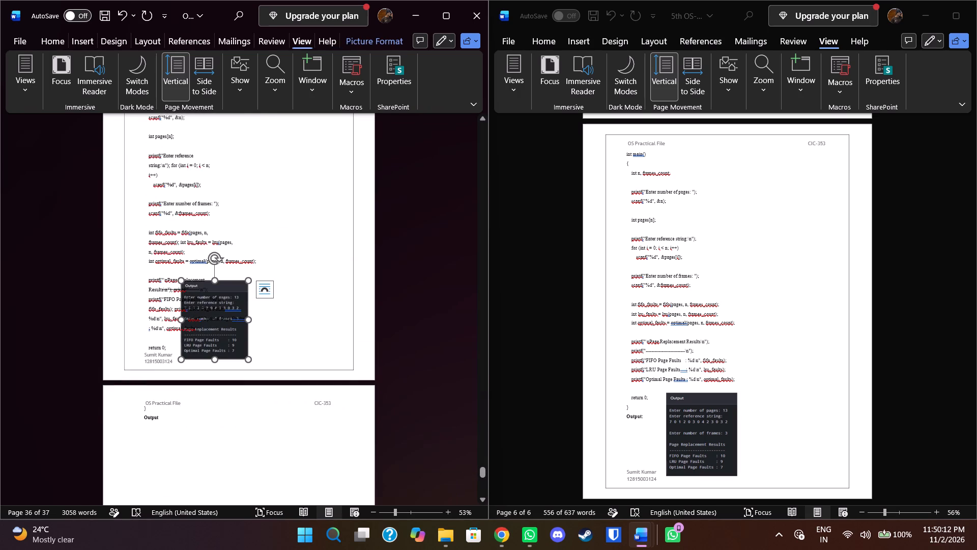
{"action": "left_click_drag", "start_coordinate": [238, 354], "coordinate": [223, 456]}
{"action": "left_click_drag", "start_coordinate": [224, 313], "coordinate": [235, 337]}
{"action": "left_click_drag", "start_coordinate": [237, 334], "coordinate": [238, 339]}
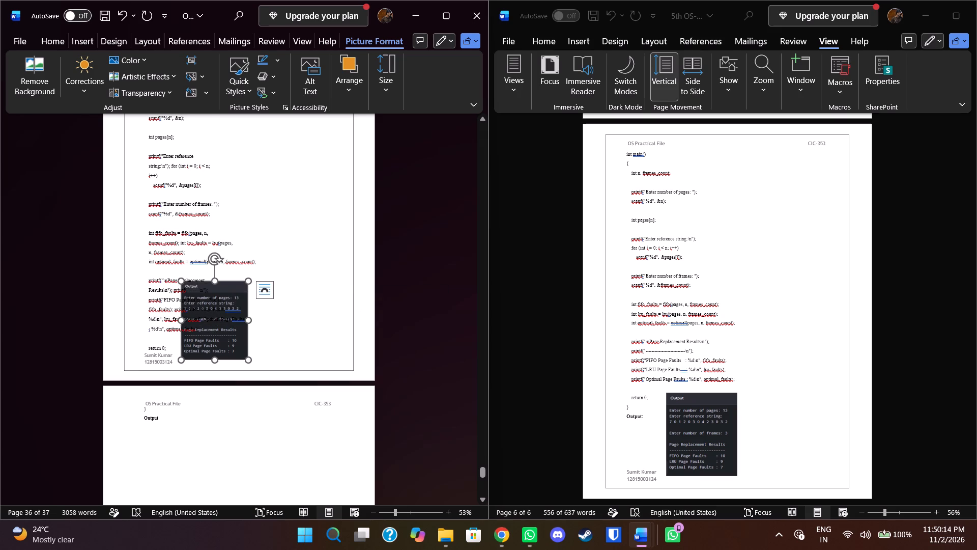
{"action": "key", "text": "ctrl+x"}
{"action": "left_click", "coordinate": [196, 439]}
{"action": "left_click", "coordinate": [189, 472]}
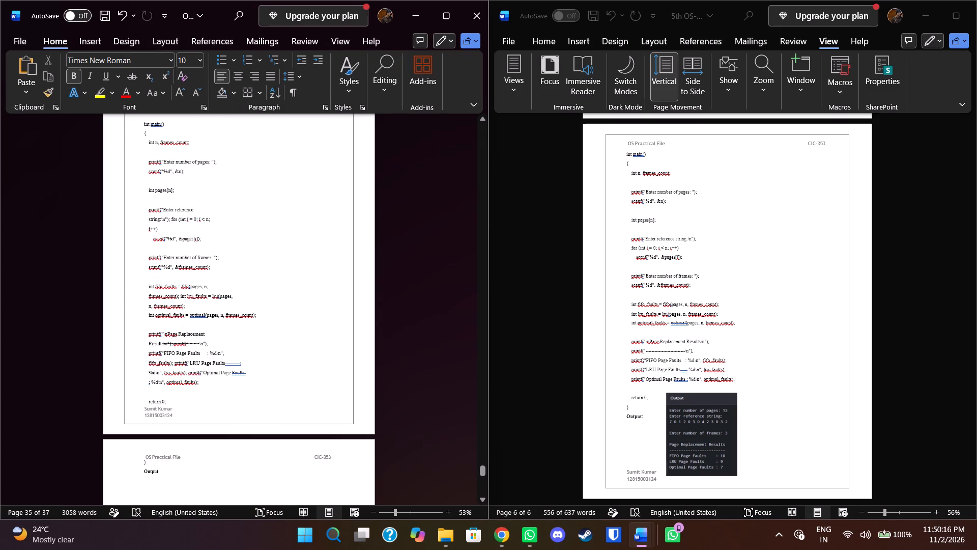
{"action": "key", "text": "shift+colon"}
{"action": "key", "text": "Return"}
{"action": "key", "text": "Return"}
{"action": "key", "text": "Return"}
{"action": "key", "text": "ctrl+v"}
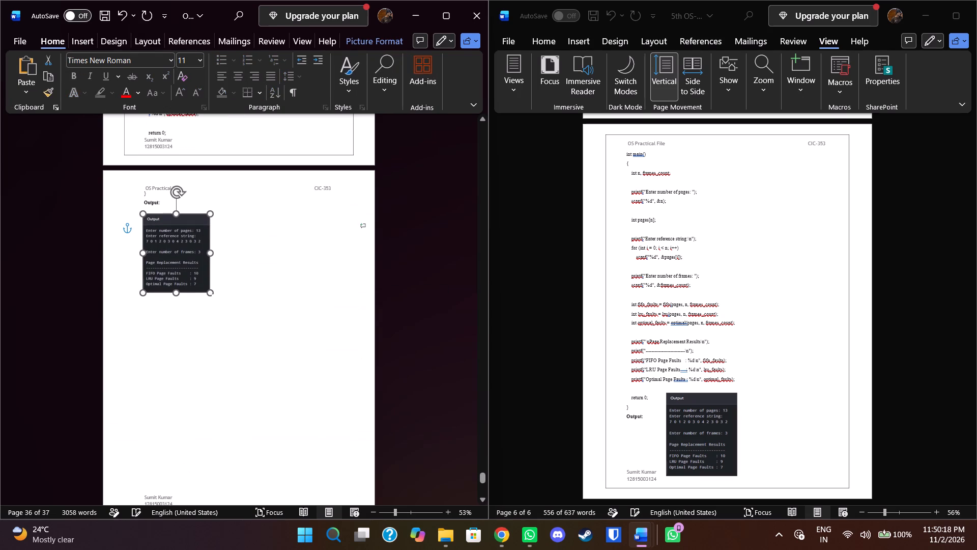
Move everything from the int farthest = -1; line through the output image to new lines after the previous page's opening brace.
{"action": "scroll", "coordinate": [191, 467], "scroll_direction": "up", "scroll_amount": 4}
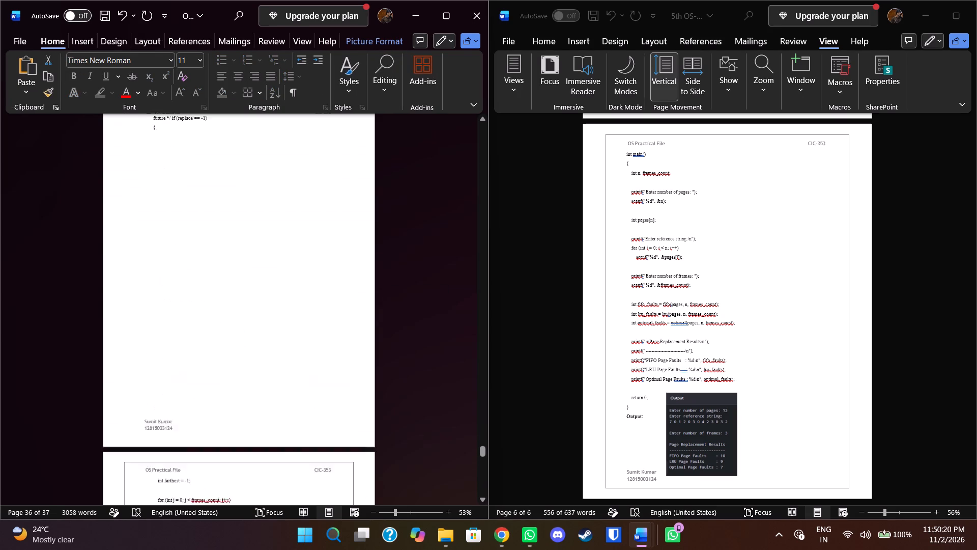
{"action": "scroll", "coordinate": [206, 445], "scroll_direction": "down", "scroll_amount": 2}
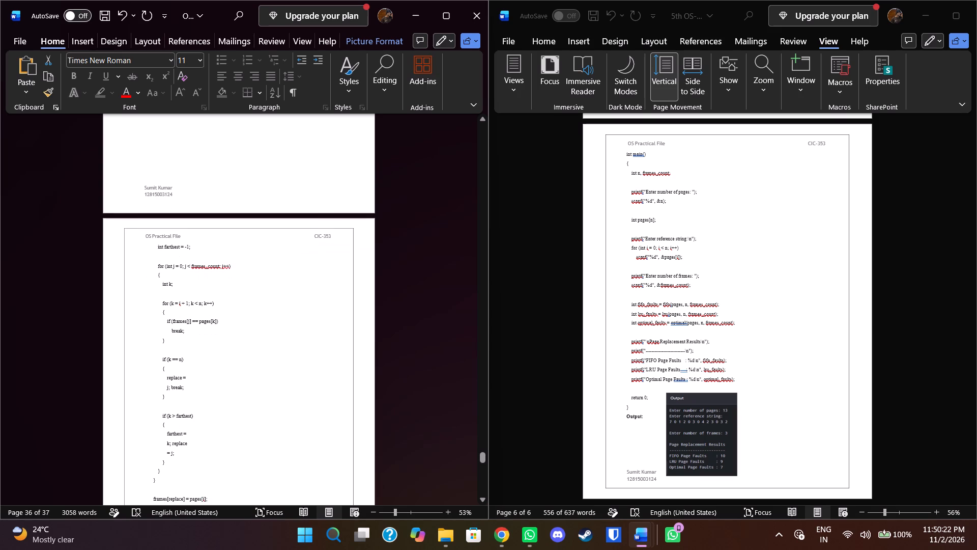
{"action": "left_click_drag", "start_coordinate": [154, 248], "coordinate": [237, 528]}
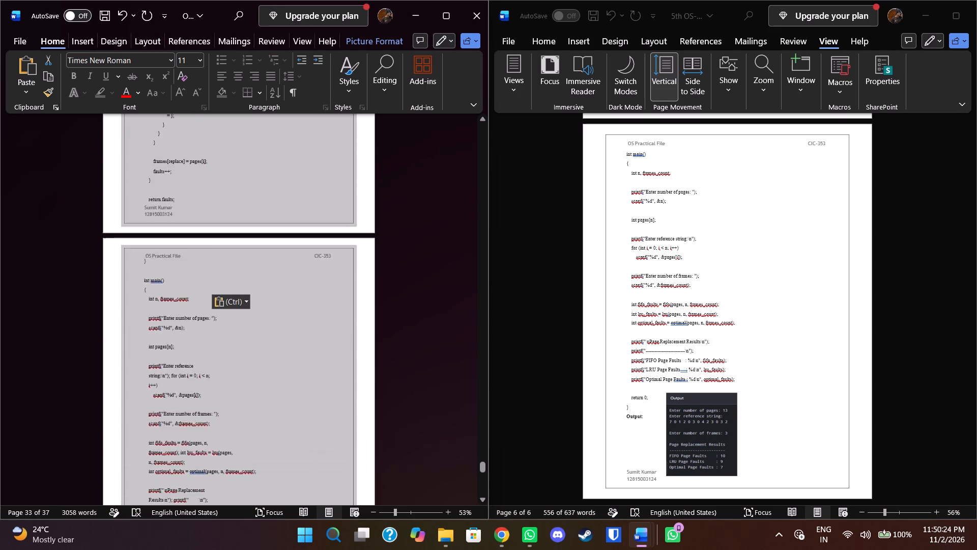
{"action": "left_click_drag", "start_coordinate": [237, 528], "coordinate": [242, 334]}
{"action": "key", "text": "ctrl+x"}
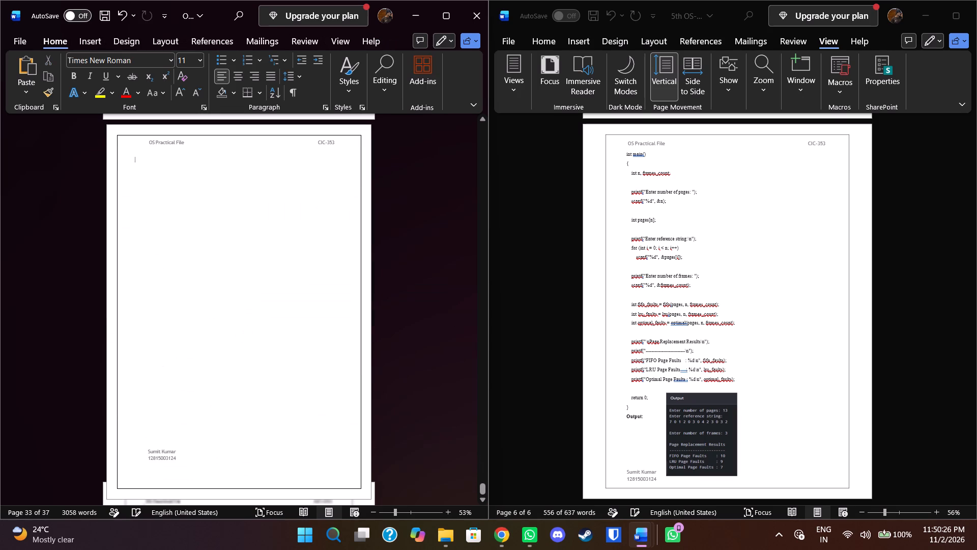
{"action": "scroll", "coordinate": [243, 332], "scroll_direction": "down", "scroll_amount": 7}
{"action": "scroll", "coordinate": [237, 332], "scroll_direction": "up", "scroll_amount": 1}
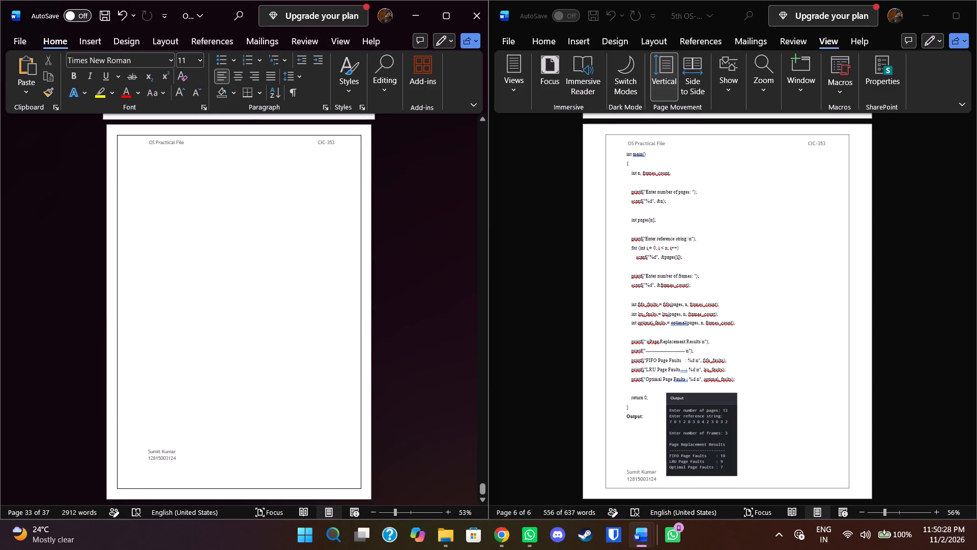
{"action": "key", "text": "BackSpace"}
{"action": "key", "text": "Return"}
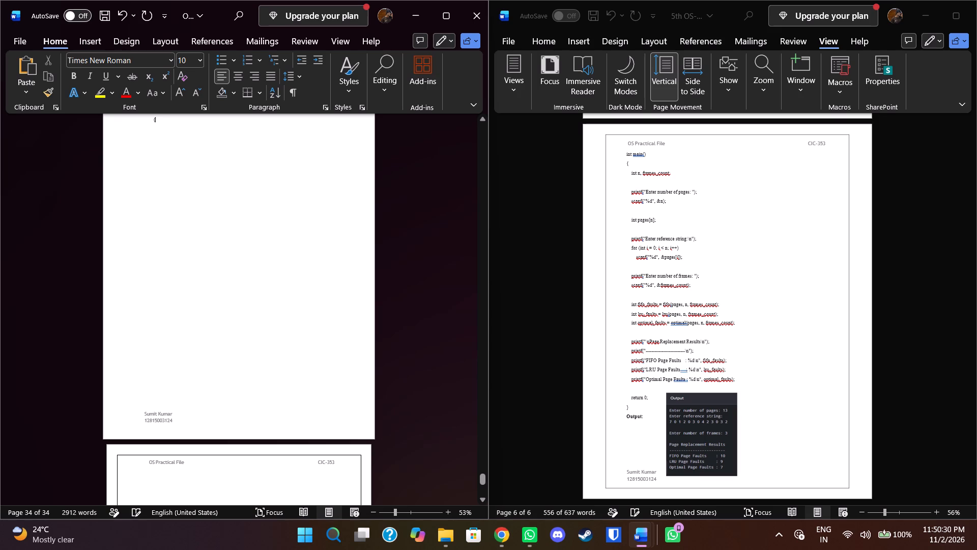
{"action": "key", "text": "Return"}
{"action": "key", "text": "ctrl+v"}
Examine how the moved code is laid out across the Experiment 05 pages.
{"action": "scroll", "coordinate": [236, 331], "scroll_direction": "up", "scroll_amount": 2}
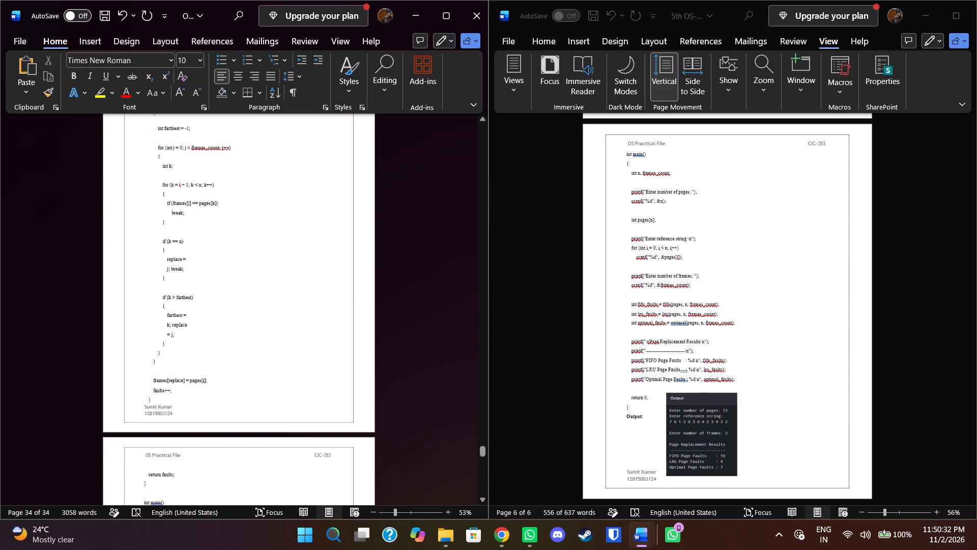
{"action": "scroll", "coordinate": [237, 330], "scroll_direction": "up", "scroll_amount": 2}
{"action": "scroll", "coordinate": [237, 328], "scroll_direction": "down", "scroll_amount": 2}
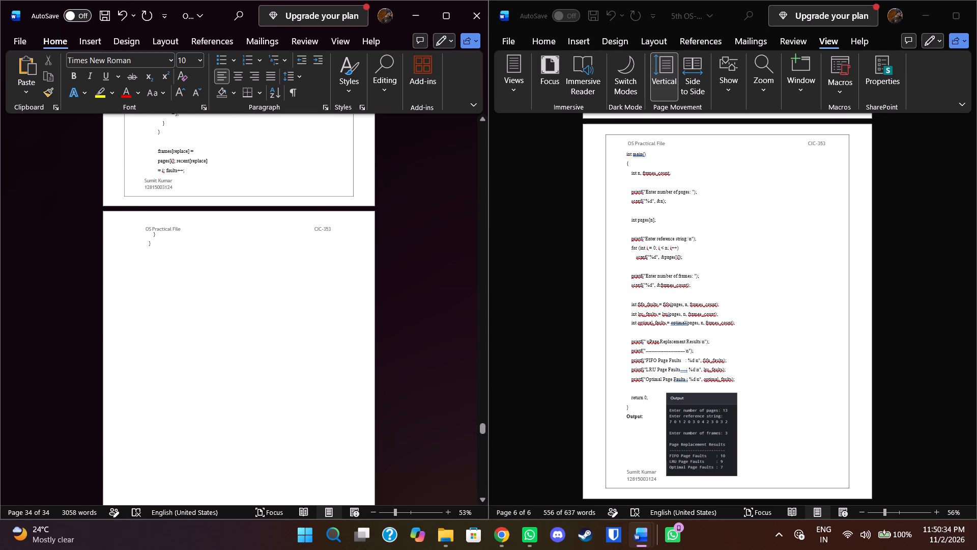
{"action": "scroll", "coordinate": [237, 328], "scroll_direction": "down", "scroll_amount": 4}
{"action": "scroll", "coordinate": [237, 328], "scroll_direction": "up", "scroll_amount": 2}
{"action": "scroll", "coordinate": [237, 328], "scroll_direction": "down", "scroll_amount": 2}
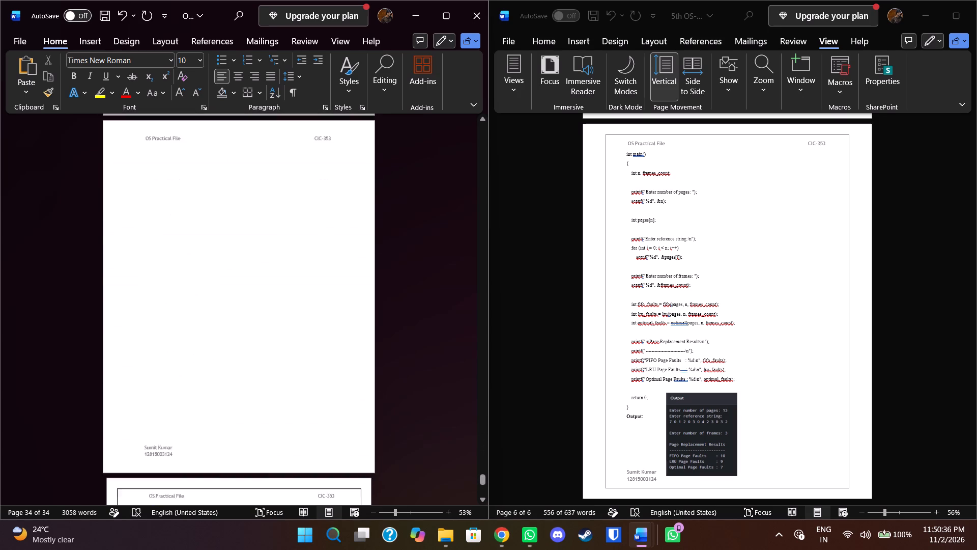
{"action": "scroll", "coordinate": [238, 327], "scroll_direction": "down", "scroll_amount": 3}
{"action": "scroll", "coordinate": [238, 327], "scroll_direction": "up", "scroll_amount": 3}
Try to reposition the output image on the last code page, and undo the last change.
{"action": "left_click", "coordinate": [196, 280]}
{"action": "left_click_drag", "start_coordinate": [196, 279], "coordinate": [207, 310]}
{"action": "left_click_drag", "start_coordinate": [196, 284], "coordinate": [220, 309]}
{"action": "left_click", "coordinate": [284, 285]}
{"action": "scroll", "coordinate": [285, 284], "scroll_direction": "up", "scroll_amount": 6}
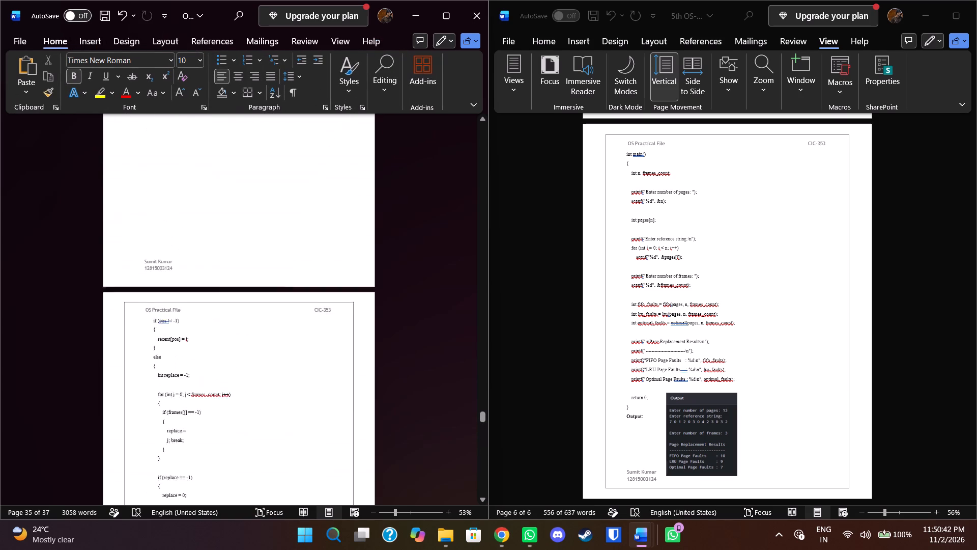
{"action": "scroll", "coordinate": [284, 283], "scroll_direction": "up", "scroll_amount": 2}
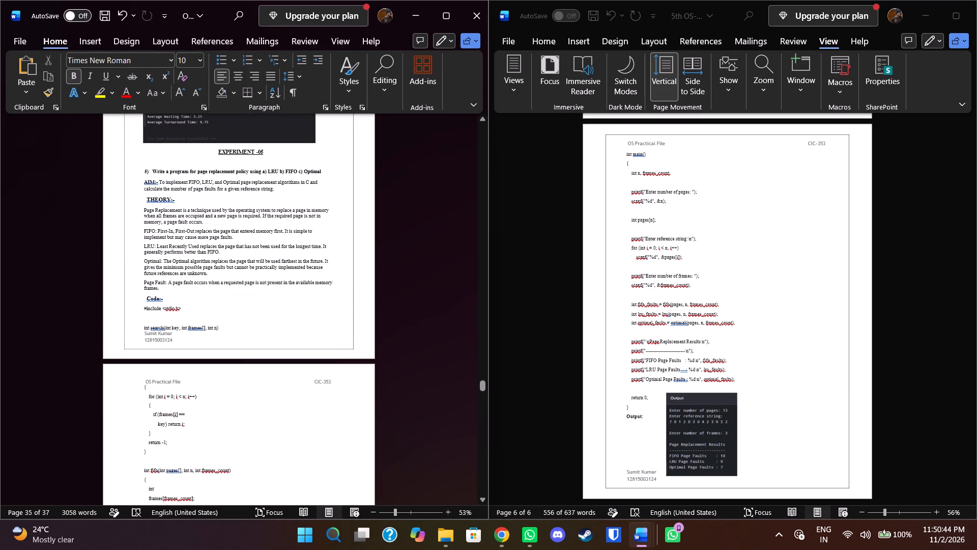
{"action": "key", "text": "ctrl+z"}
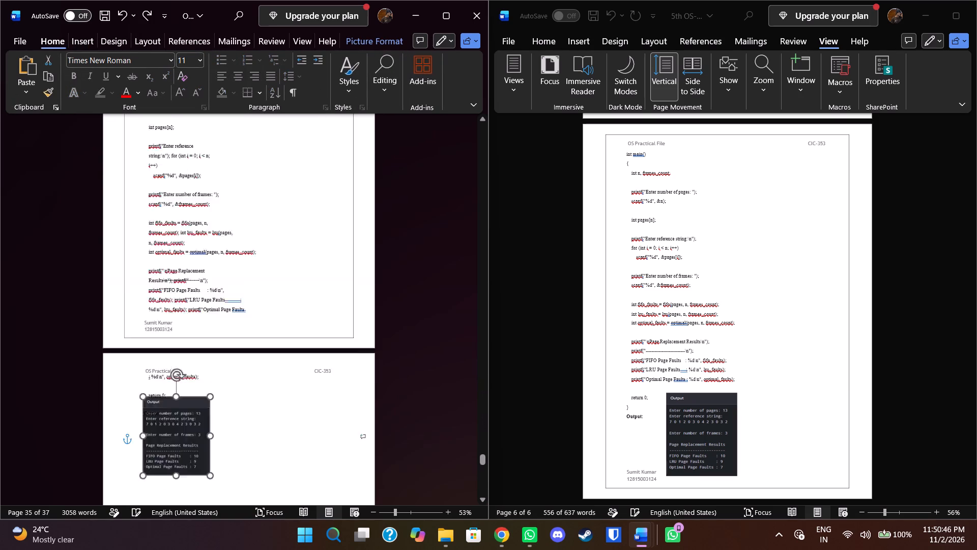
Delete all Experiment 05 content in Operating System.docx, from the experiment heading through the end of the code and output.
{"action": "scroll", "coordinate": [217, 239], "scroll_direction": "up", "scroll_amount": 9}
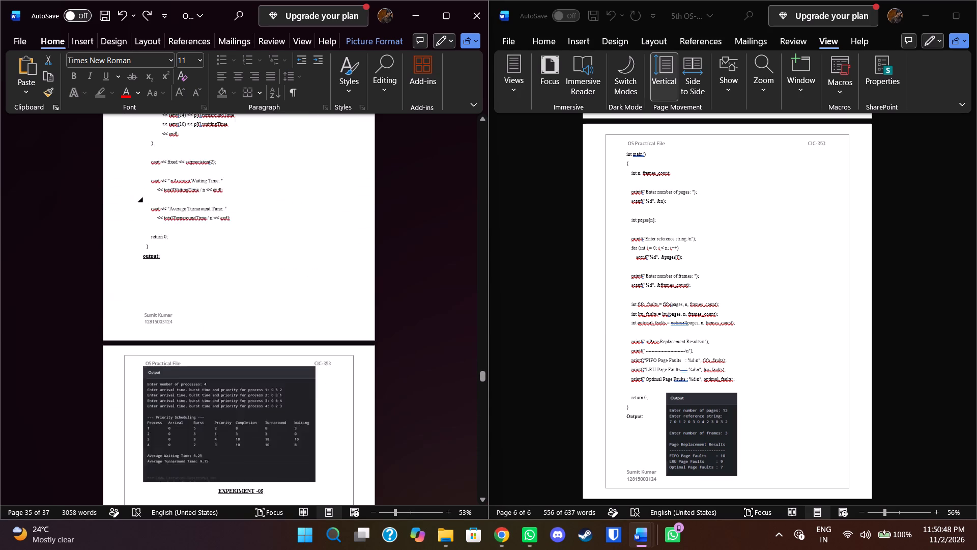
{"action": "scroll", "coordinate": [217, 239], "scroll_direction": "down", "scroll_amount": 2}
{"action": "left_click_drag", "start_coordinate": [218, 151], "coordinate": [228, 180]}
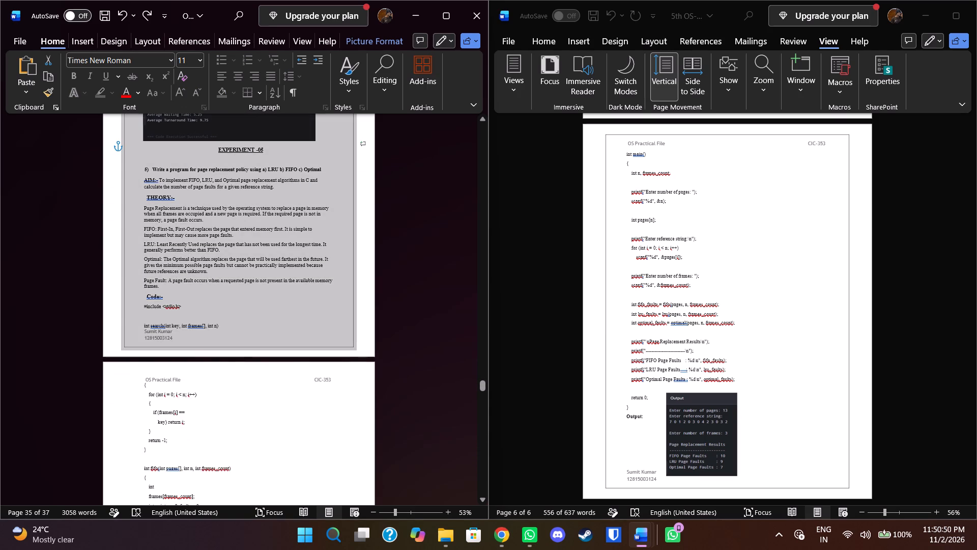
{"action": "left_click_drag", "start_coordinate": [228, 180], "coordinate": [289, 480]}
{"action": "left_click", "coordinate": [236, 281]}
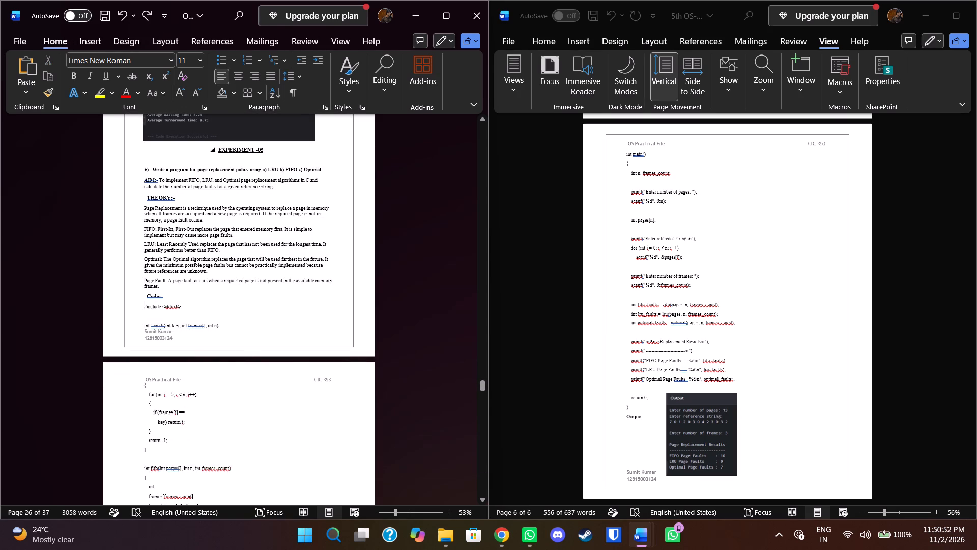
{"action": "left_click_drag", "start_coordinate": [218, 152], "coordinate": [220, 338]}
{"action": "key", "text": "BackSpace"}
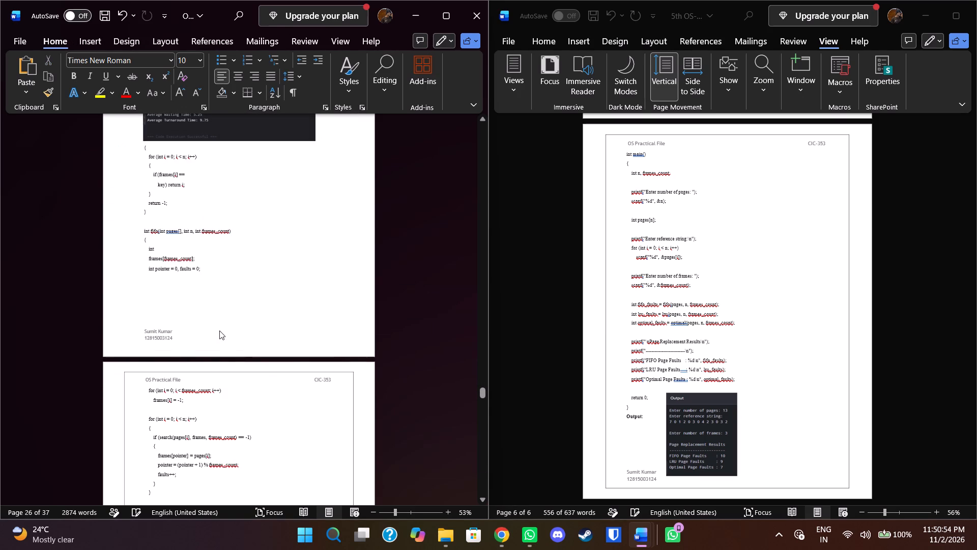
{"action": "left_click_drag", "start_coordinate": [141, 147], "coordinate": [292, 537]}
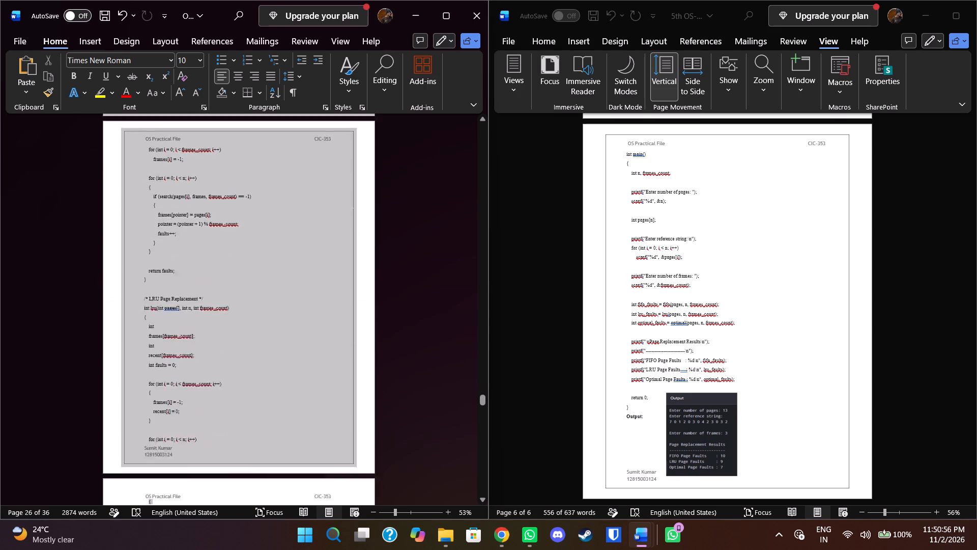
{"action": "left_click_drag", "start_coordinate": [292, 537], "coordinate": [293, 536]}
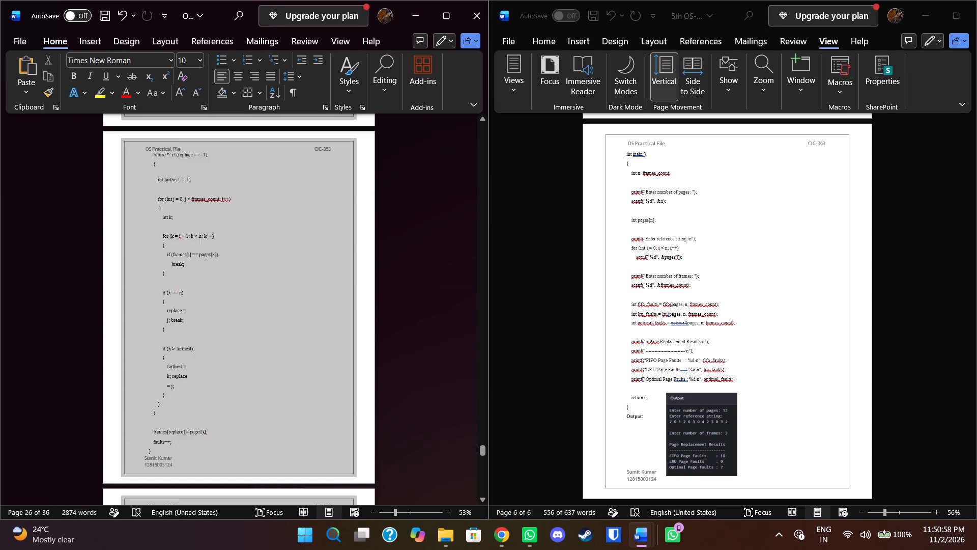
{"action": "left_click_drag", "start_coordinate": [293, 536], "coordinate": [291, 538]}
{"action": "key", "text": "BackSpace"}
{"action": "key", "text": "BackSpace"}
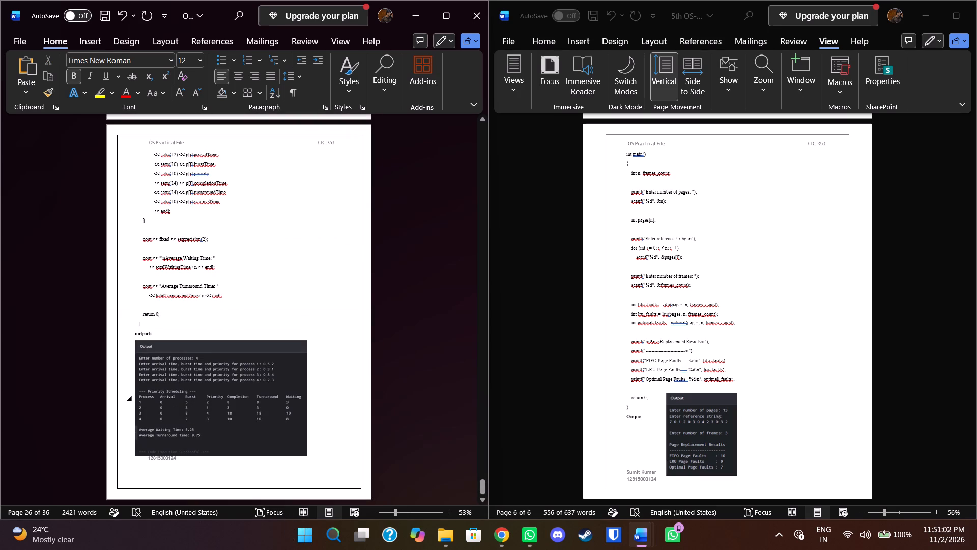
Add a new line after the Priority Scheduling output image at the end of Operating System.docx.
{"action": "left_click", "coordinate": [305, 462]}
{"action": "left_click", "coordinate": [318, 460]}
{"action": "key", "text": "Return"}
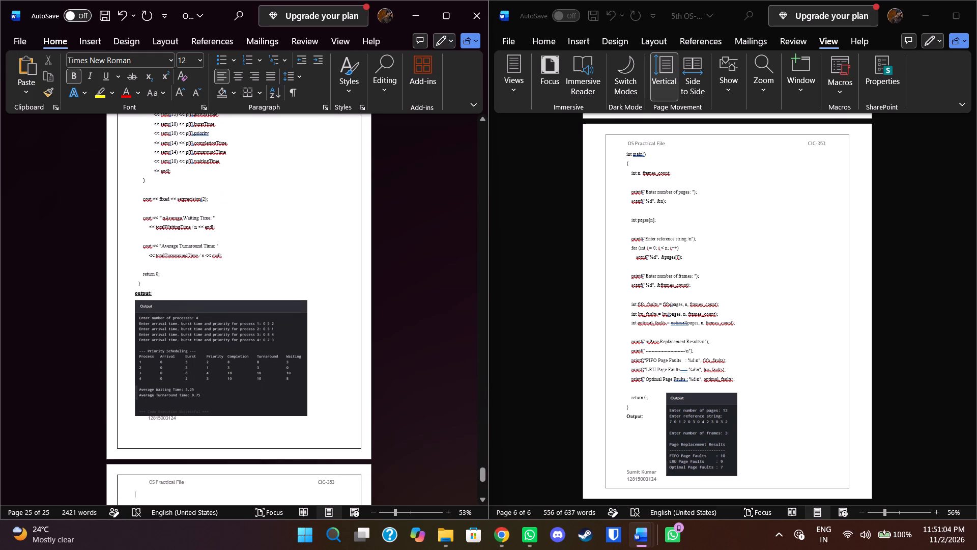
{"action": "scroll", "coordinate": [658, 294], "scroll_direction": "up", "scroll_amount": 4}
{"action": "scroll", "coordinate": [658, 294], "scroll_direction": "down", "scroll_amount": 1}
{"action": "scroll", "coordinate": [658, 294], "scroll_direction": "up", "scroll_amount": 6}
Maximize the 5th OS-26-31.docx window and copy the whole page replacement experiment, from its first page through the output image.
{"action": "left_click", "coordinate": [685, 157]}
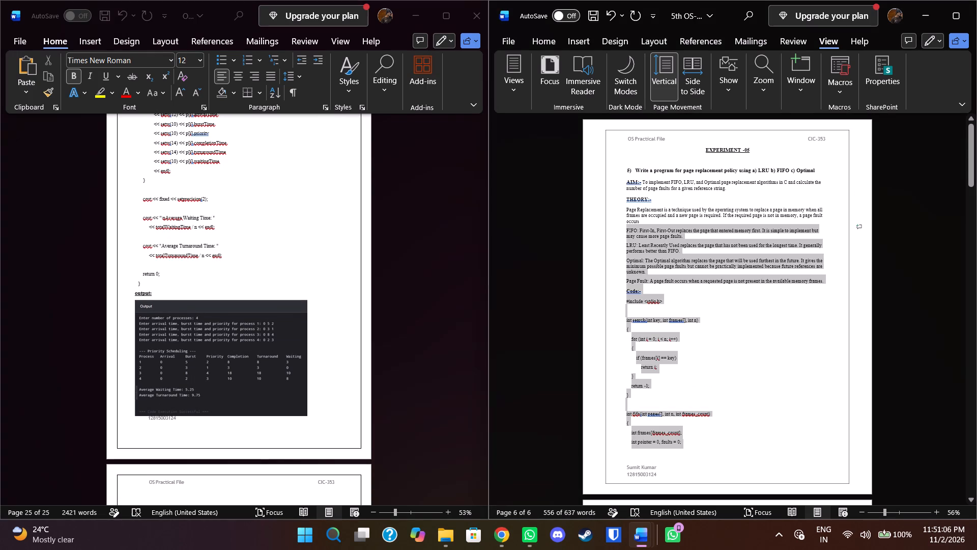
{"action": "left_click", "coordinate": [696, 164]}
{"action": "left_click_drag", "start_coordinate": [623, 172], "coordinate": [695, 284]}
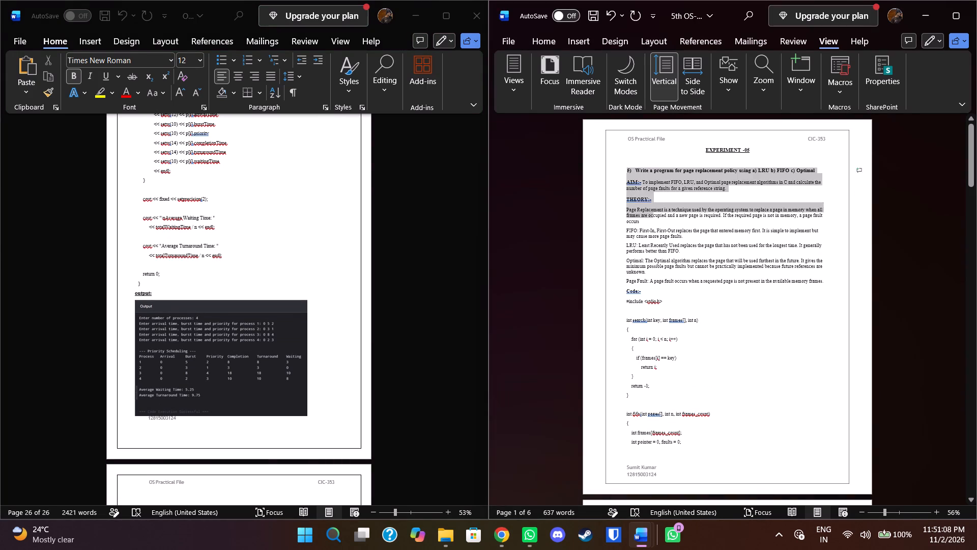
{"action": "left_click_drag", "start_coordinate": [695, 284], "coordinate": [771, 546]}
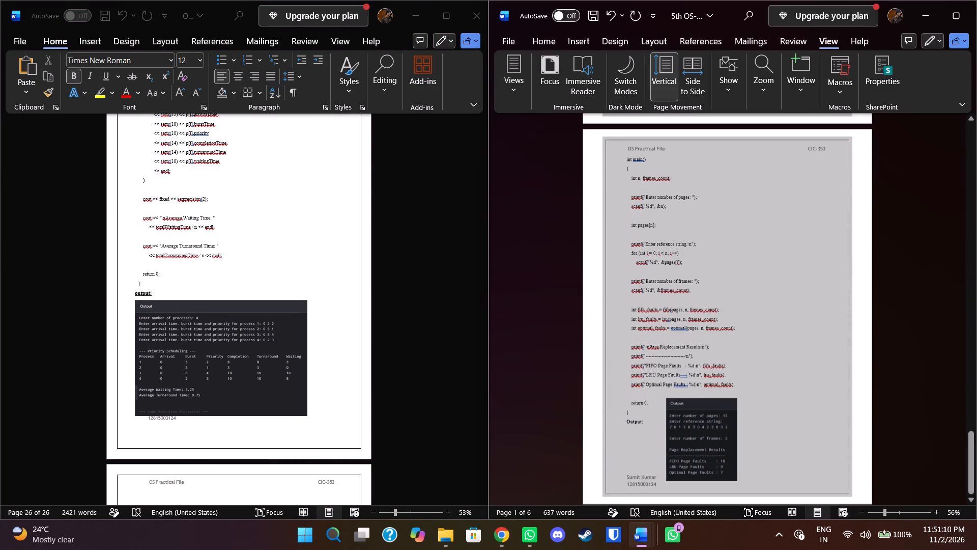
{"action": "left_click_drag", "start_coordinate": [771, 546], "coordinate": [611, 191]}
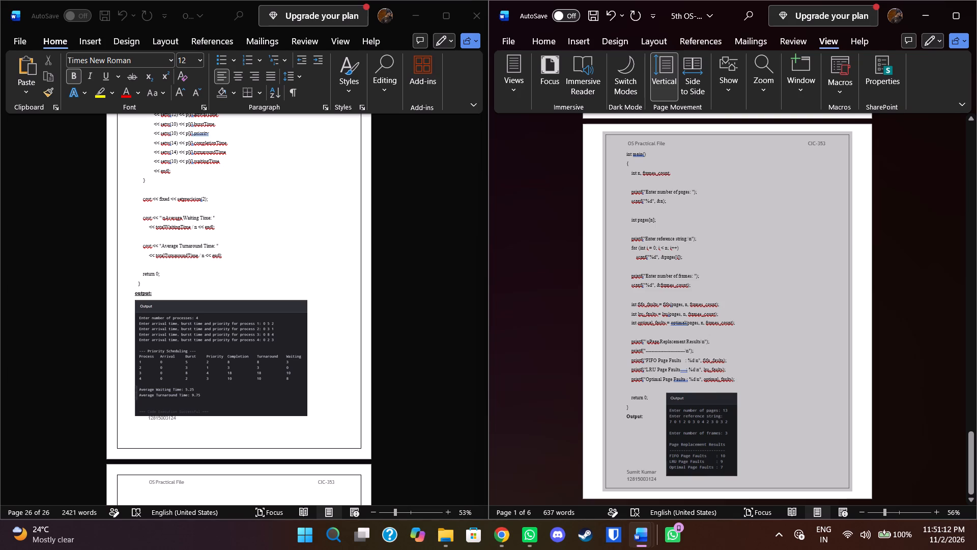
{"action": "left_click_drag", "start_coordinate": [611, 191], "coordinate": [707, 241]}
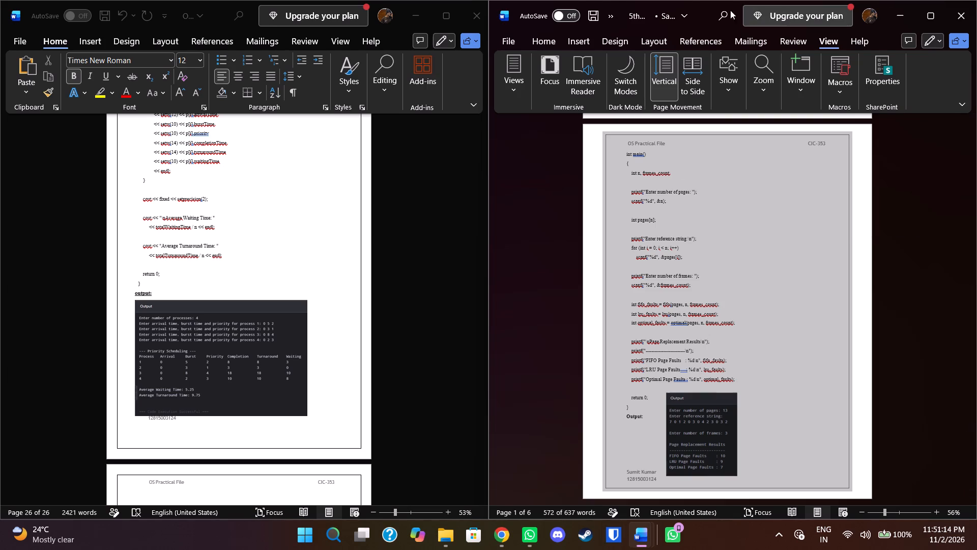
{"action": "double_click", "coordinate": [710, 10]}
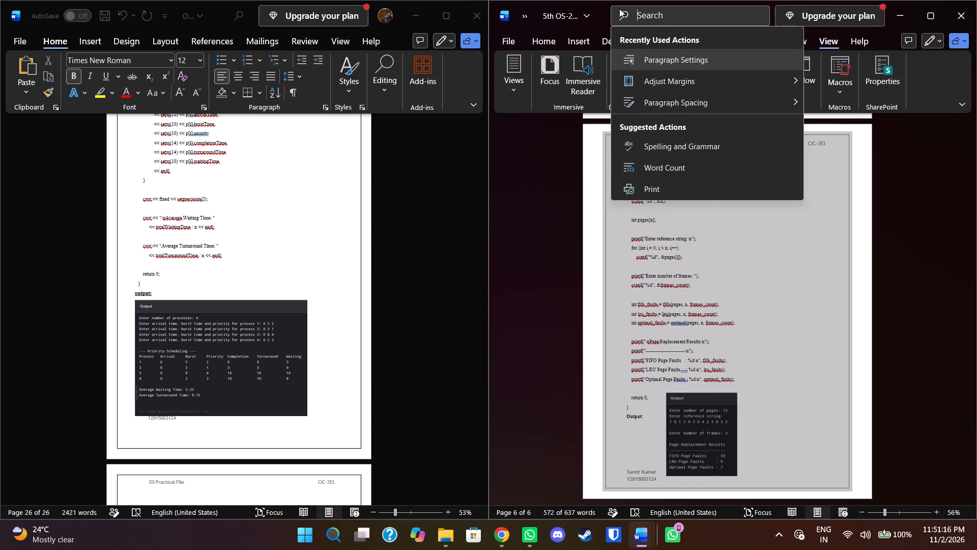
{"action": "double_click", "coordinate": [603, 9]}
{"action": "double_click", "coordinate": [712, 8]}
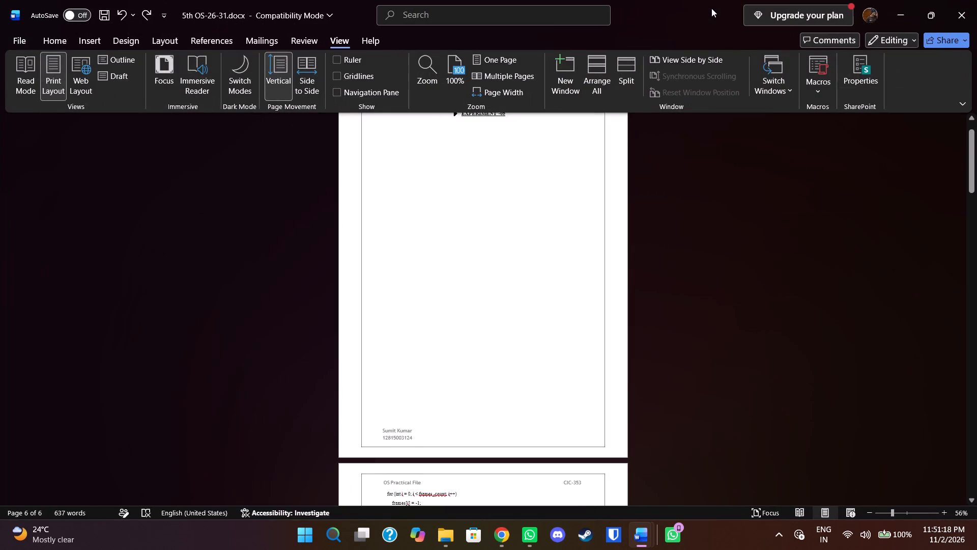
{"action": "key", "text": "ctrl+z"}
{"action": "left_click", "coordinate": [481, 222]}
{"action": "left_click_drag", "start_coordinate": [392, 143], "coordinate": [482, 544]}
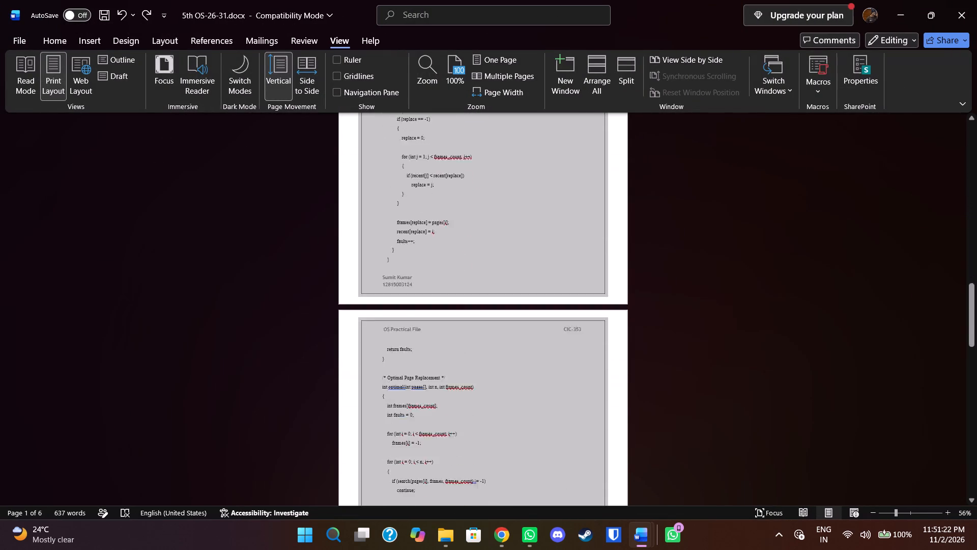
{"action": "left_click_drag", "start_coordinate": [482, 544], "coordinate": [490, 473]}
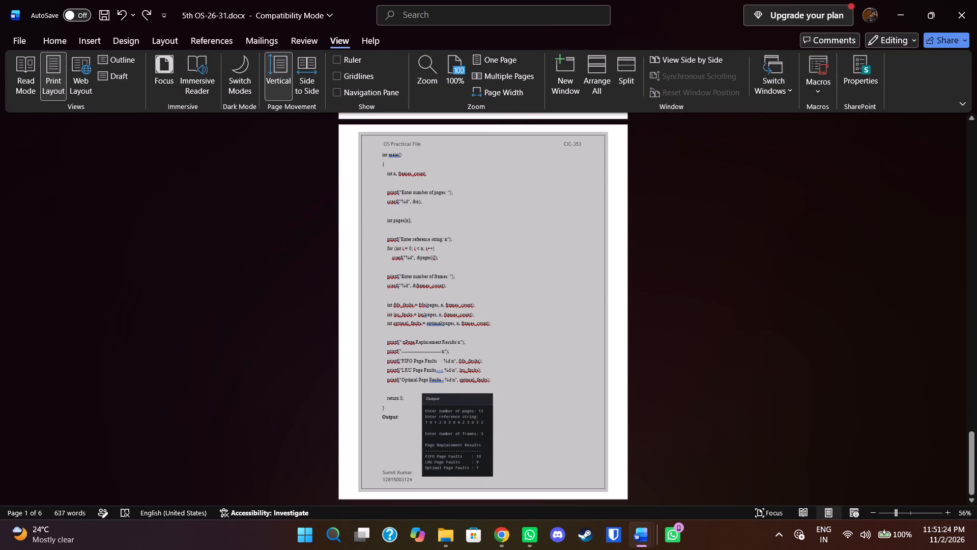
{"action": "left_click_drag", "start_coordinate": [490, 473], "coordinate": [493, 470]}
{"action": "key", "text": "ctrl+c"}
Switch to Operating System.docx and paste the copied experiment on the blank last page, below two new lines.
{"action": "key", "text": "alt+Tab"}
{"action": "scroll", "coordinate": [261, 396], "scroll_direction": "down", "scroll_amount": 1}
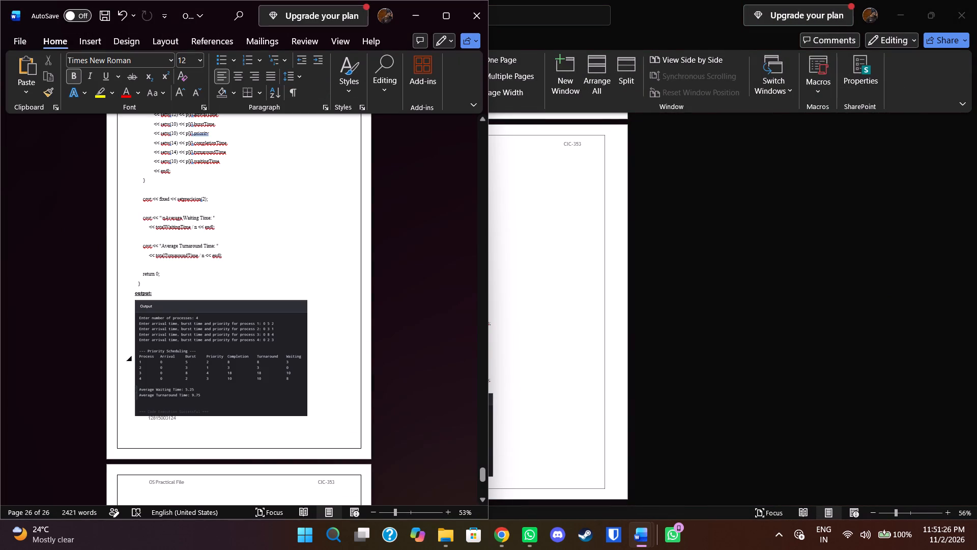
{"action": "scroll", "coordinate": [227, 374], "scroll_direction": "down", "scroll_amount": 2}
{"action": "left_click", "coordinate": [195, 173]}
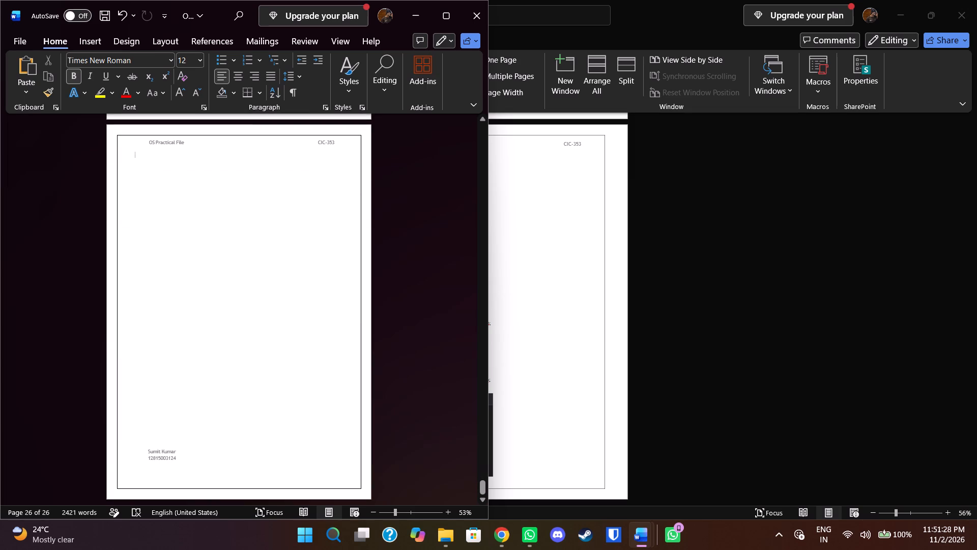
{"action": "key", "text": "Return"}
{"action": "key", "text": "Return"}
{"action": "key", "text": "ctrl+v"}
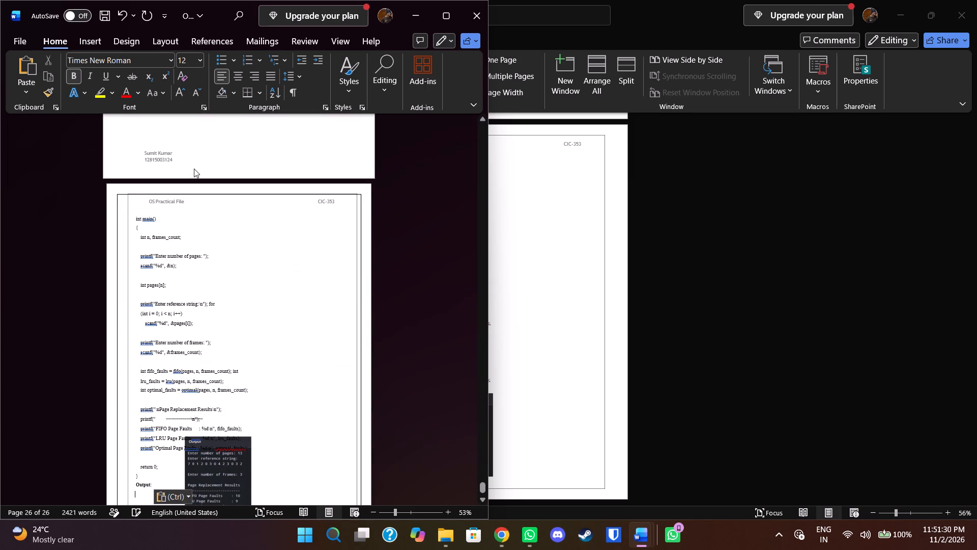
Examine the page breaks, borders and code layout of the pasted page replacement experiment.
{"action": "scroll", "coordinate": [216, 297], "scroll_direction": "up", "scroll_amount": 1}
{"action": "scroll", "coordinate": [216, 297], "scroll_direction": "down", "scroll_amount": 1}
{"action": "scroll", "coordinate": [216, 297], "scroll_direction": "up", "scroll_amount": 2}
{"action": "scroll", "coordinate": [218, 296], "scroll_direction": "down", "scroll_amount": 1}
{"action": "scroll", "coordinate": [218, 296], "scroll_direction": "up", "scroll_amount": 3}
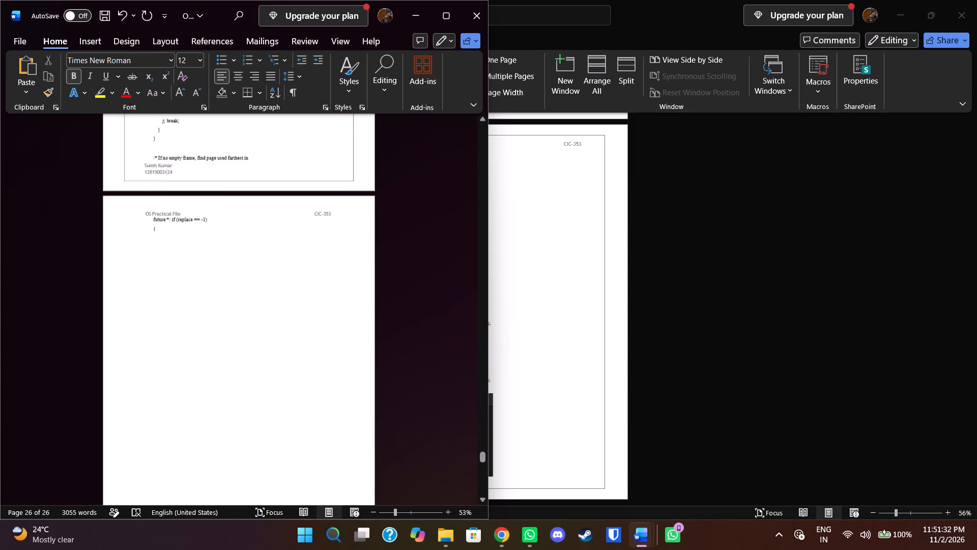
{"action": "left_click", "coordinate": [167, 416]}
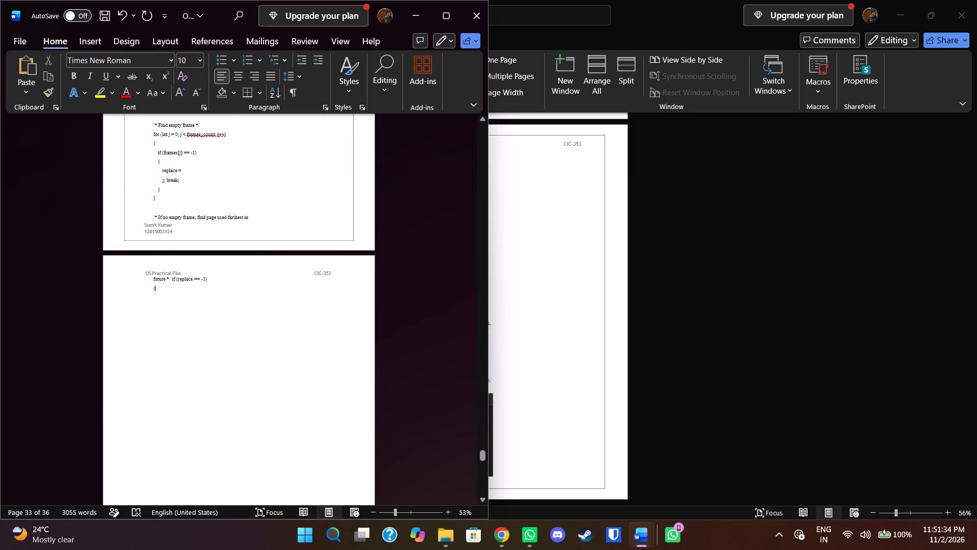
{"action": "key", "text": "Return"}
{"action": "key", "text": "BackSpace"}
{"action": "scroll", "coordinate": [175, 390], "scroll_direction": "up", "scroll_amount": 2}
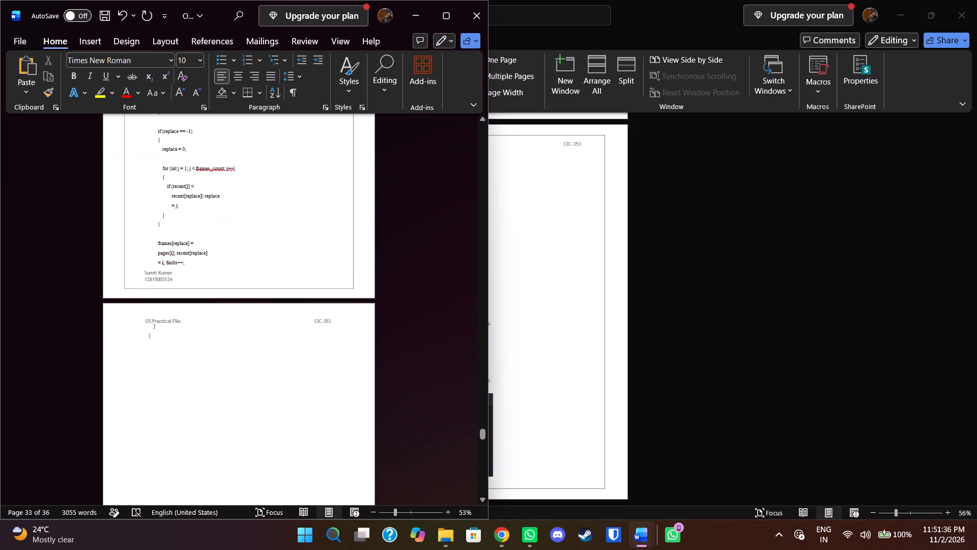
{"action": "scroll", "coordinate": [176, 389], "scroll_direction": "up", "scroll_amount": 1}
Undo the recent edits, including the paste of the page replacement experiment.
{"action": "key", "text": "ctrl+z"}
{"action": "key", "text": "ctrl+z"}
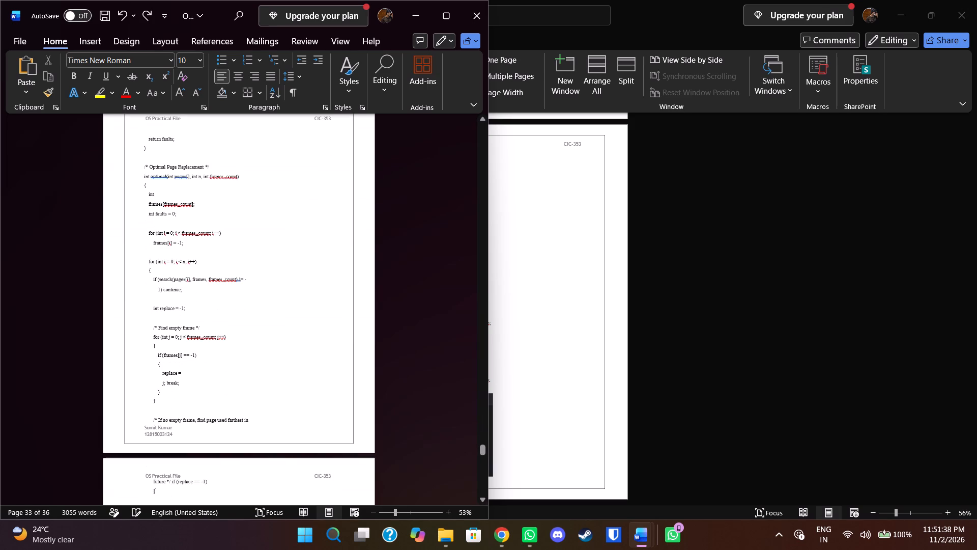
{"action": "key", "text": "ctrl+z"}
Copy the EXPERIMENT -04 heading and paste it at the top of the blank last page.
{"action": "scroll", "coordinate": [212, 374], "scroll_direction": "up", "scroll_amount": 4}
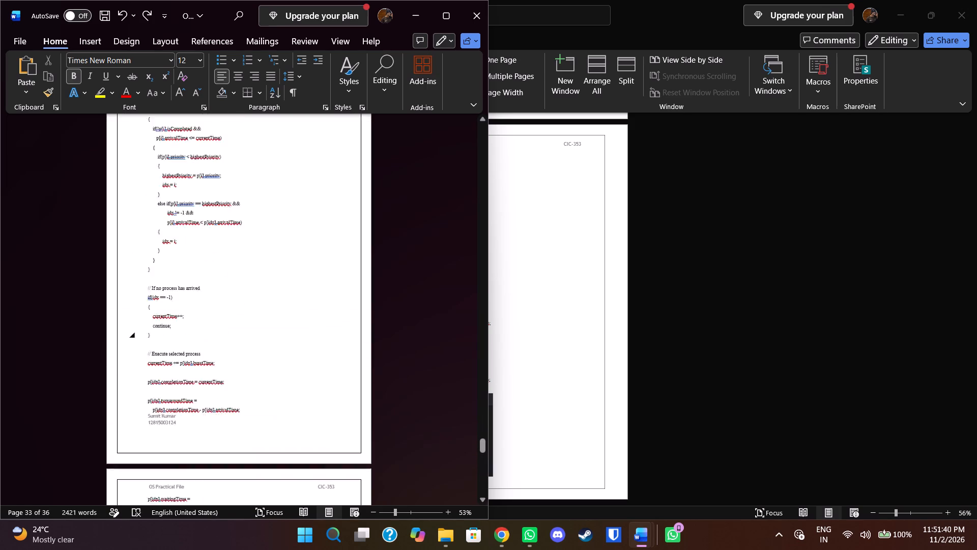
{"action": "scroll", "coordinate": [213, 374], "scroll_direction": "up", "scroll_amount": 1}
{"action": "triple_click", "coordinate": [249, 172]}
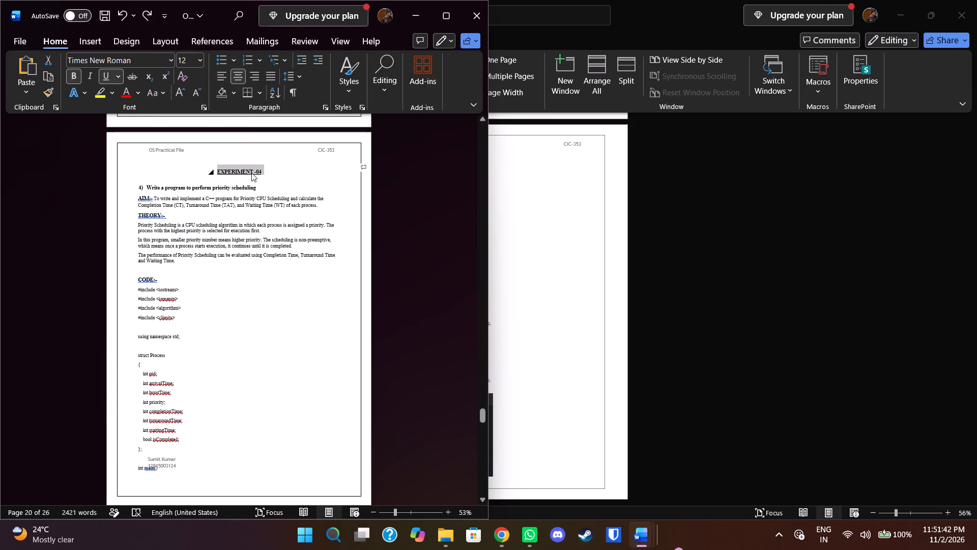
{"action": "key", "text": "ctrl+c"}
{"action": "scroll", "coordinate": [211, 334], "scroll_direction": "down", "scroll_amount": 3}
{"action": "scroll", "coordinate": [211, 334], "scroll_direction": "up", "scroll_amount": 1}
{"action": "scroll", "coordinate": [211, 334], "scroll_direction": "down", "scroll_amount": 5}
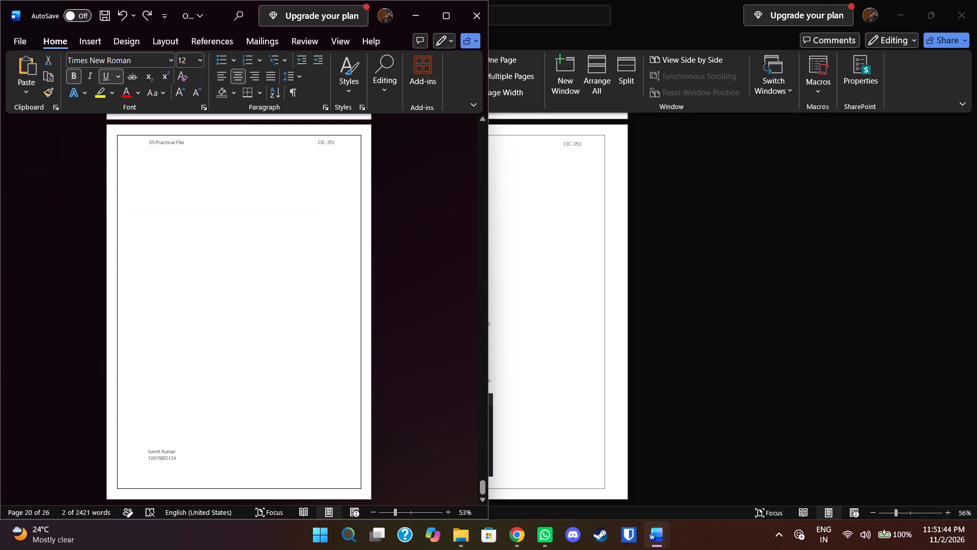
{"action": "left_click", "coordinate": [234, 148]}
{"action": "key", "text": "ctrl+v"}
Renumber the pasted heading as EXPERIMENT -06.
{"action": "left_click", "coordinate": [262, 154]}
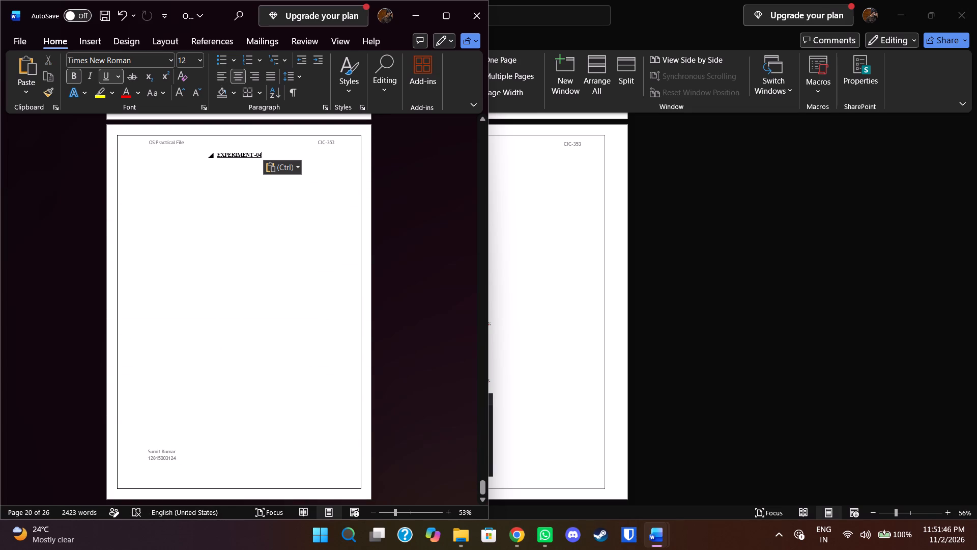
{"action": "key", "text": "BackSpace"}
{"action": "key", "text": "6"}
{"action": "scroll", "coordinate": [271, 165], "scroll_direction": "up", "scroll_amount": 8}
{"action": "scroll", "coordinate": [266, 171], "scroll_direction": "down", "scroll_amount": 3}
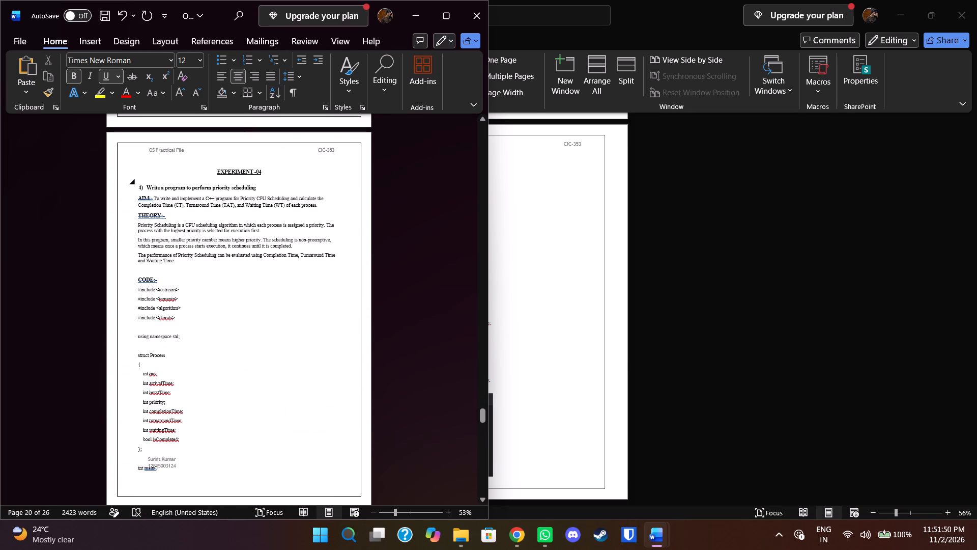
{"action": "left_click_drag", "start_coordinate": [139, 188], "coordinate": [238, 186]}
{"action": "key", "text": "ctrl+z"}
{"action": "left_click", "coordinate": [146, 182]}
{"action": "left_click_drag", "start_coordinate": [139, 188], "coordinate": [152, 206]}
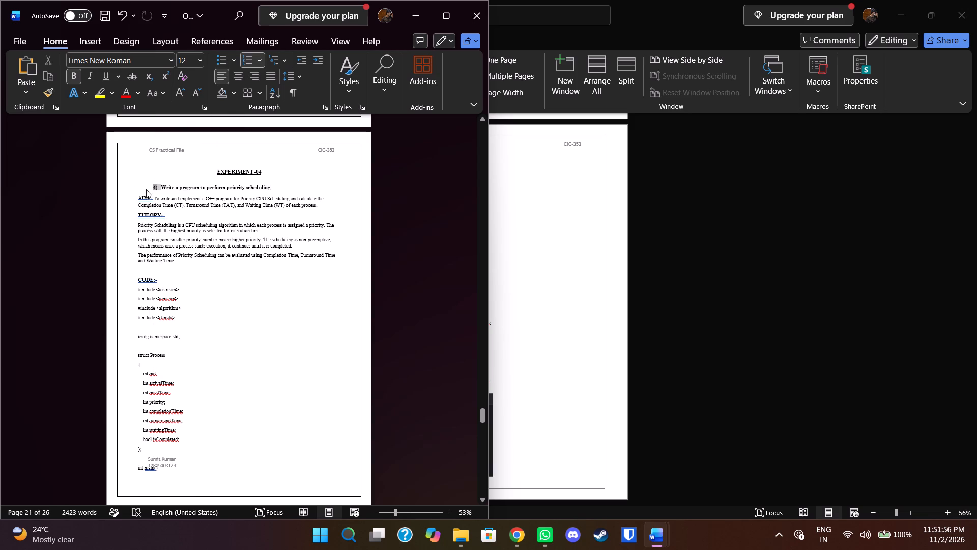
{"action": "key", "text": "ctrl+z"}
Copy Experiment 04's text from the numbered question through the #include <climits> line and paste it below the EXPERIMENT -06 heading.
{"action": "left_click_drag", "start_coordinate": [144, 185], "coordinate": [193, 269]}
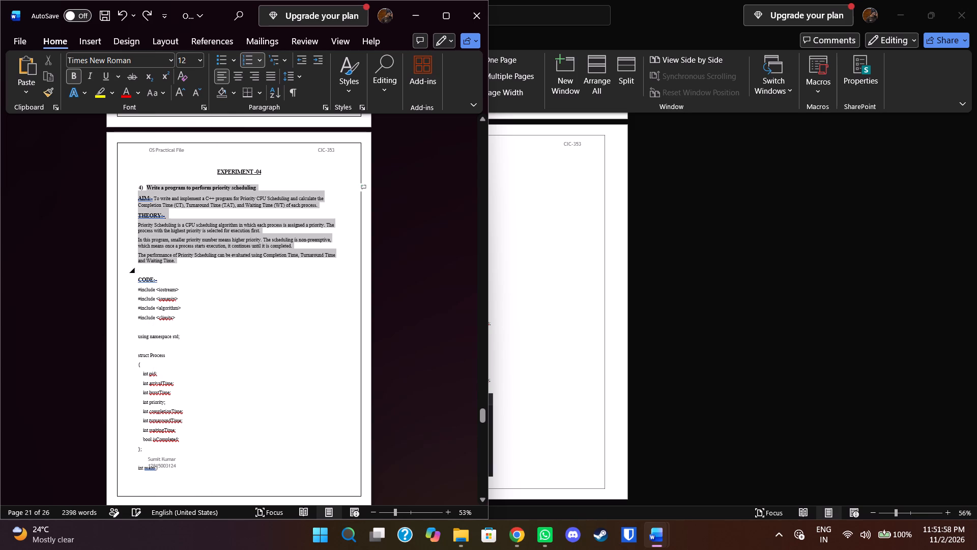
{"action": "left_click_drag", "start_coordinate": [193, 269], "coordinate": [225, 317]}
{"action": "key", "text": "ctrl+c"}
{"action": "scroll", "coordinate": [228, 316], "scroll_direction": "down", "scroll_amount": 2}
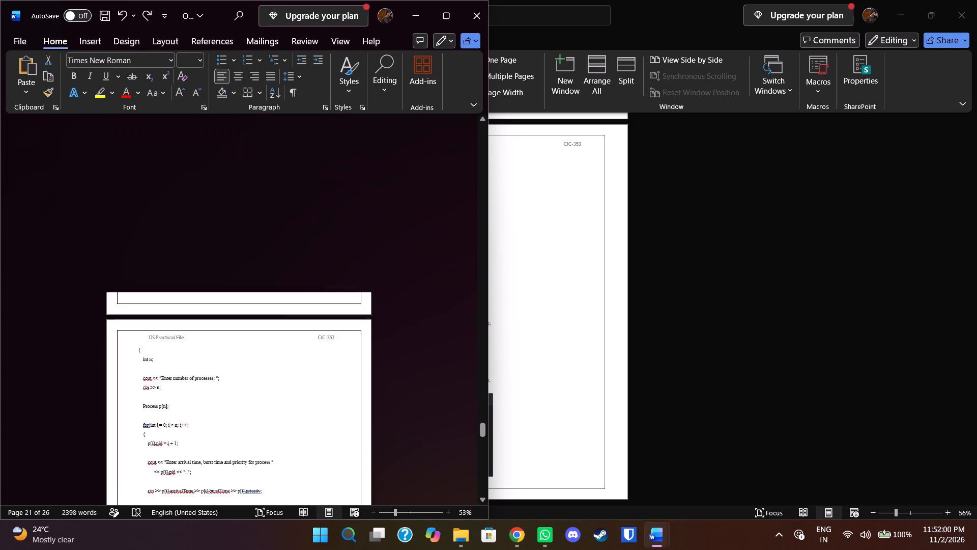
{"action": "scroll", "coordinate": [228, 316], "scroll_direction": "down", "scroll_amount": 4}
{"action": "scroll", "coordinate": [228, 316], "scroll_direction": "up", "scroll_amount": 1}
{"action": "scroll", "coordinate": [228, 316], "scroll_direction": "down", "scroll_amount": 2}
{"action": "left_click", "coordinate": [197, 181]}
{"action": "left_click", "coordinate": [220, 152]}
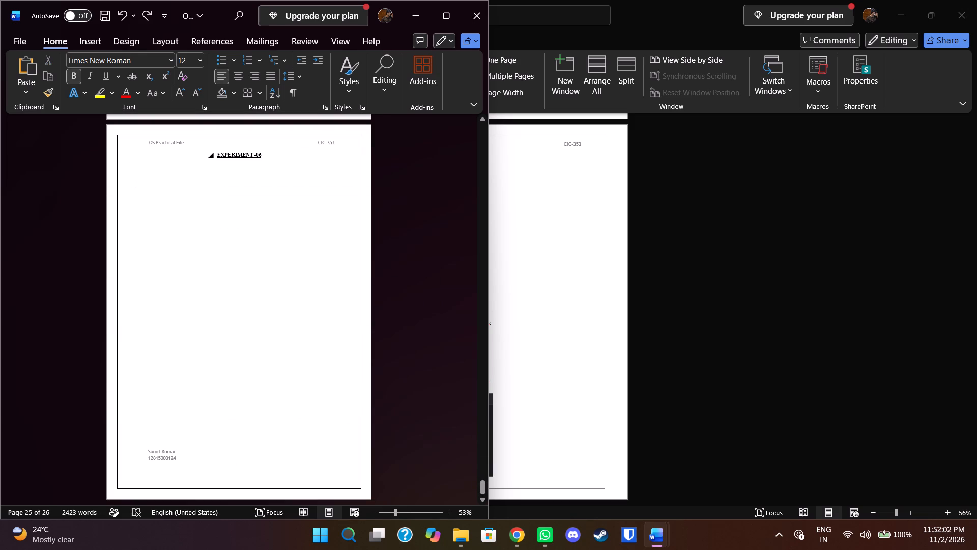
{"action": "left_click", "coordinate": [217, 154]}
{"action": "left_click", "coordinate": [219, 169]}
{"action": "key", "text": "ctrl+v"}
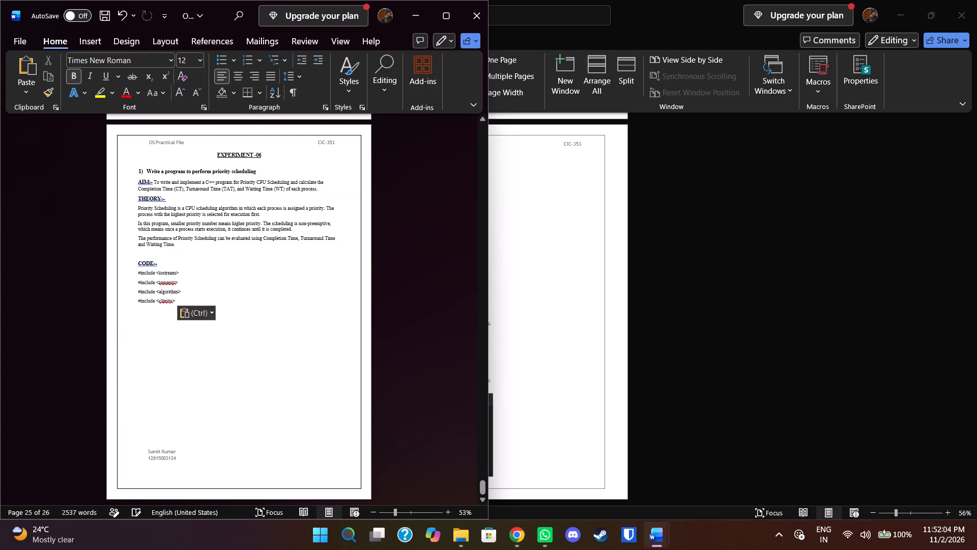
Renumber the question under the EXPERIMENT -06 heading as 5).
{"action": "left_click", "coordinate": [142, 170]}
{"action": "key", "text": "5"}
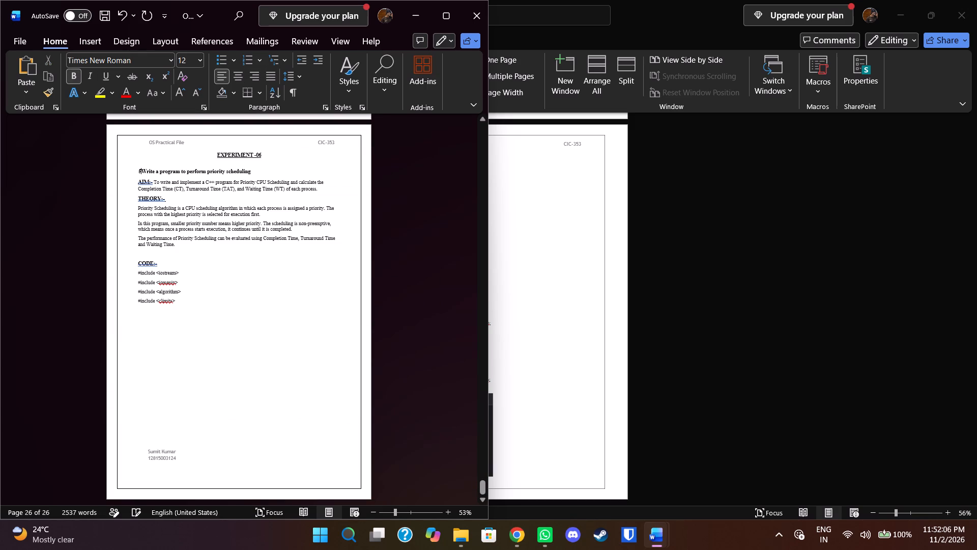
{"action": "type", "text": ")"}
{"action": "key", "text": "space"}
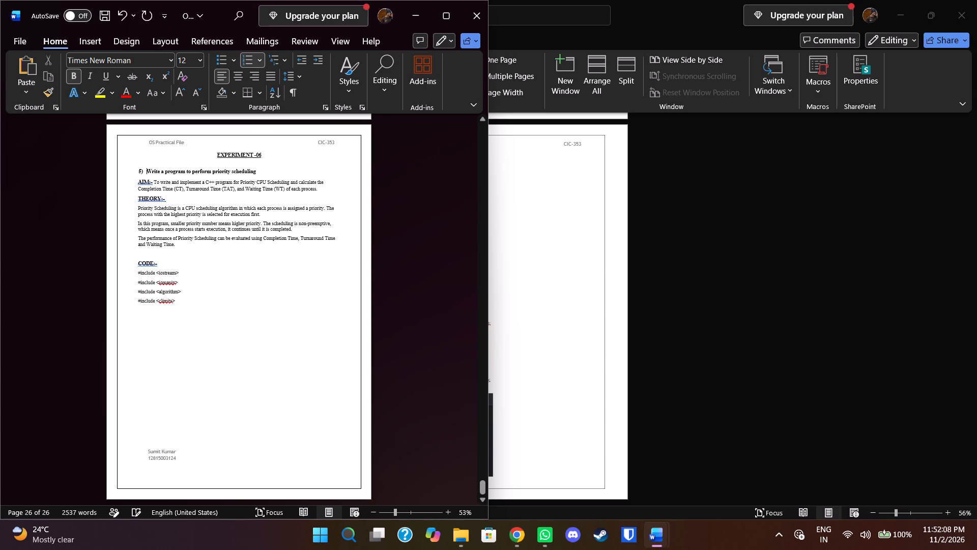
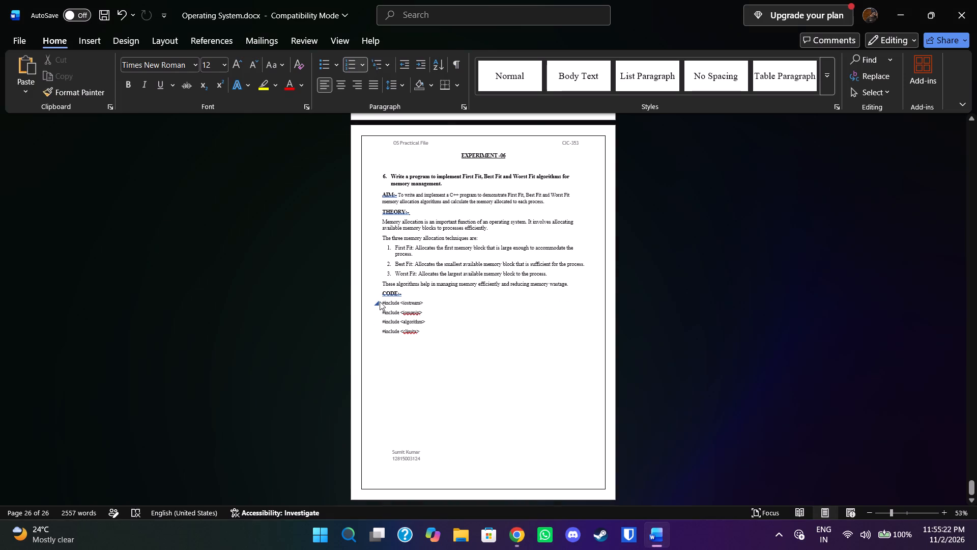
{"action": "left_click_drag", "start_coordinate": [383, 303], "coordinate": [433, 339]}
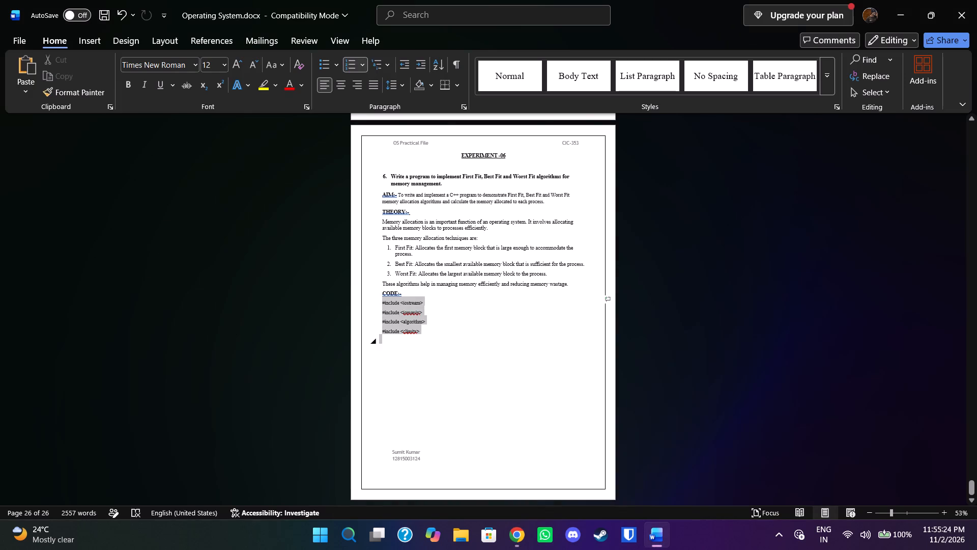
{"action": "left_click_drag", "start_coordinate": [433, 339], "coordinate": [437, 344]}
{"action": "key", "text": "ctrl+v"}
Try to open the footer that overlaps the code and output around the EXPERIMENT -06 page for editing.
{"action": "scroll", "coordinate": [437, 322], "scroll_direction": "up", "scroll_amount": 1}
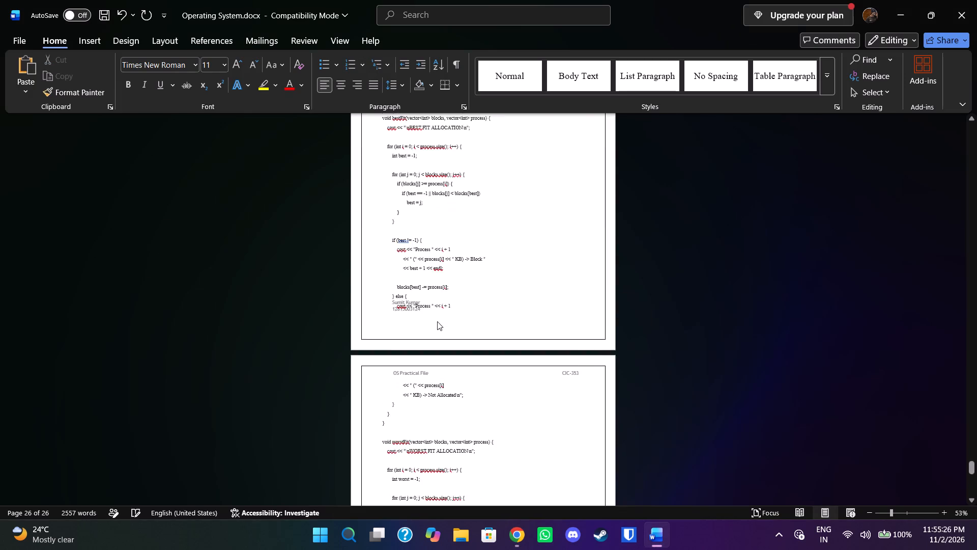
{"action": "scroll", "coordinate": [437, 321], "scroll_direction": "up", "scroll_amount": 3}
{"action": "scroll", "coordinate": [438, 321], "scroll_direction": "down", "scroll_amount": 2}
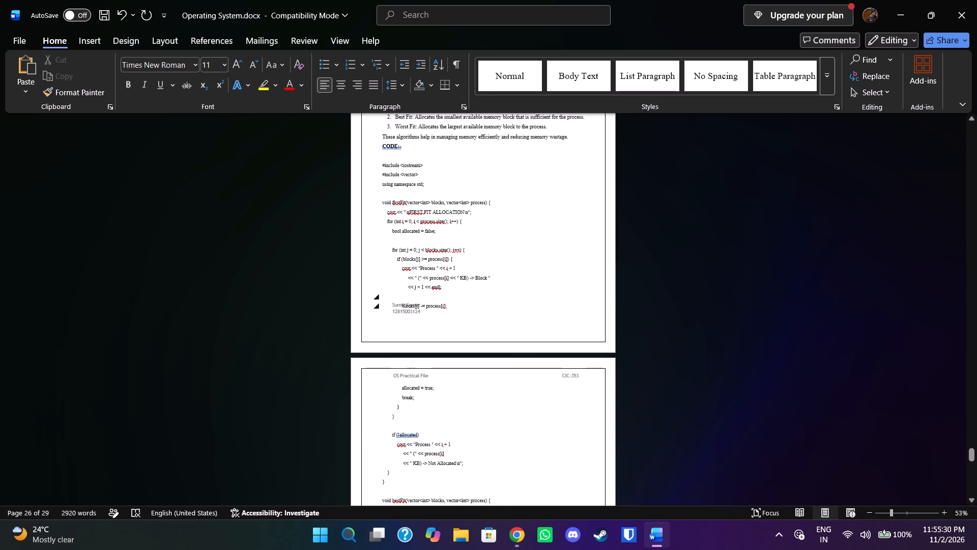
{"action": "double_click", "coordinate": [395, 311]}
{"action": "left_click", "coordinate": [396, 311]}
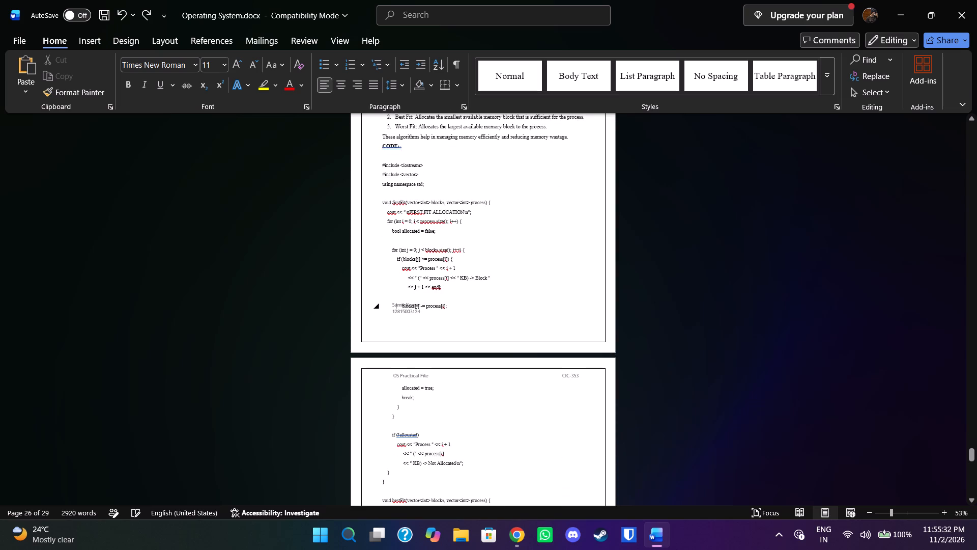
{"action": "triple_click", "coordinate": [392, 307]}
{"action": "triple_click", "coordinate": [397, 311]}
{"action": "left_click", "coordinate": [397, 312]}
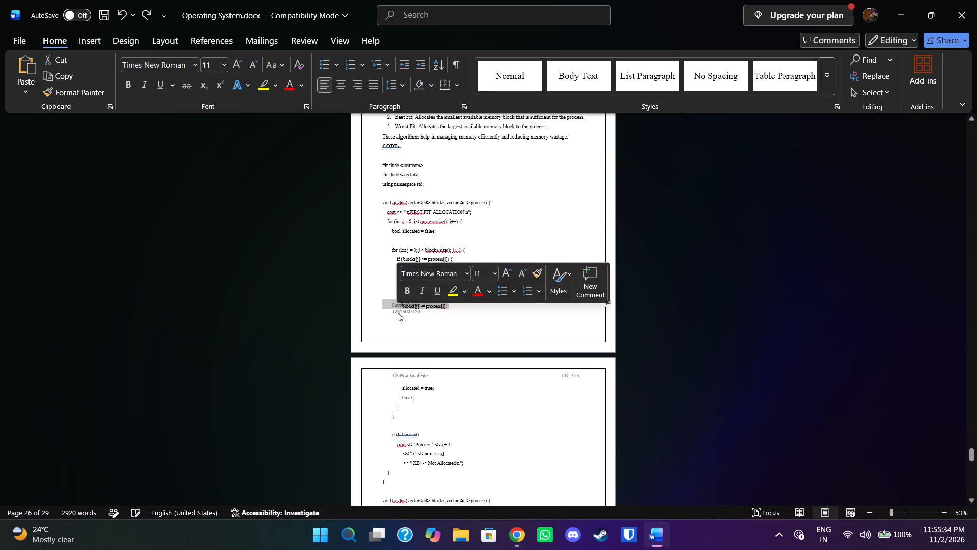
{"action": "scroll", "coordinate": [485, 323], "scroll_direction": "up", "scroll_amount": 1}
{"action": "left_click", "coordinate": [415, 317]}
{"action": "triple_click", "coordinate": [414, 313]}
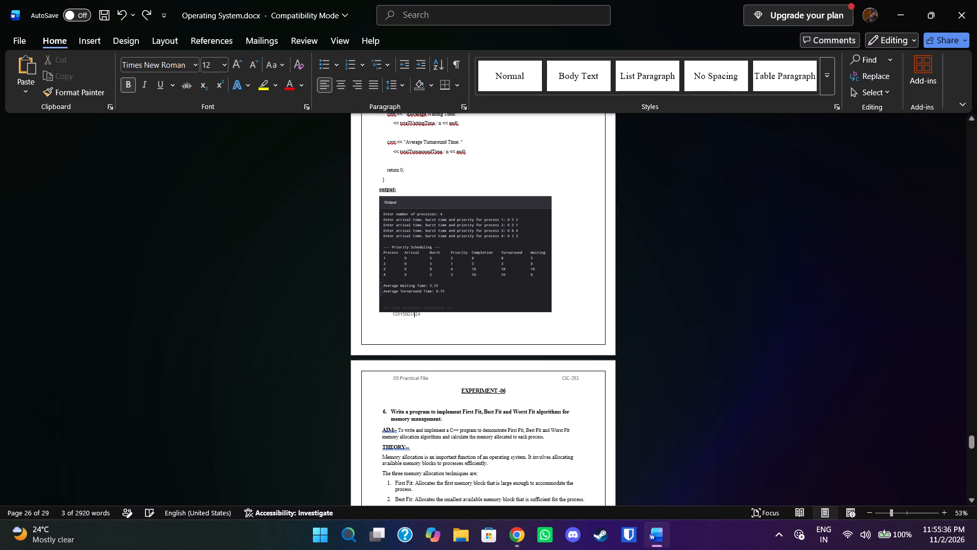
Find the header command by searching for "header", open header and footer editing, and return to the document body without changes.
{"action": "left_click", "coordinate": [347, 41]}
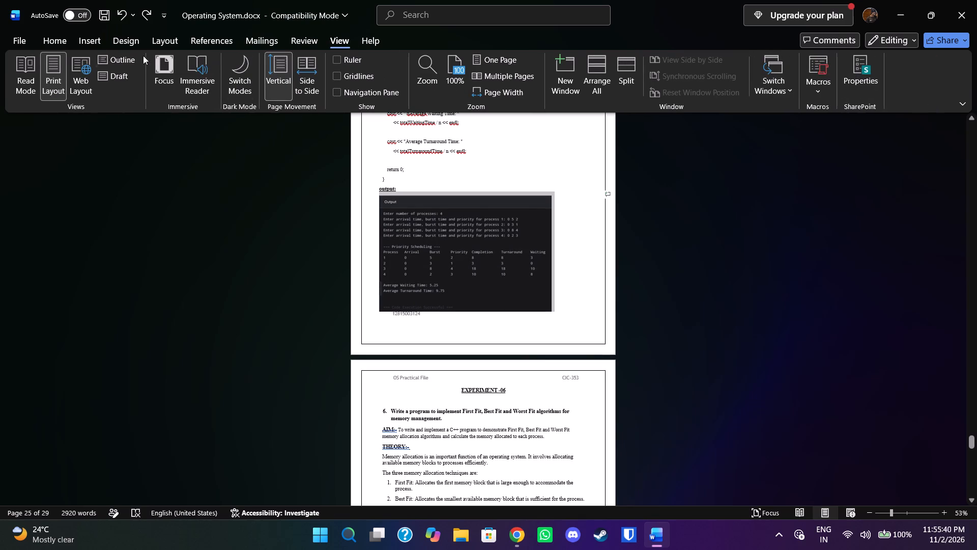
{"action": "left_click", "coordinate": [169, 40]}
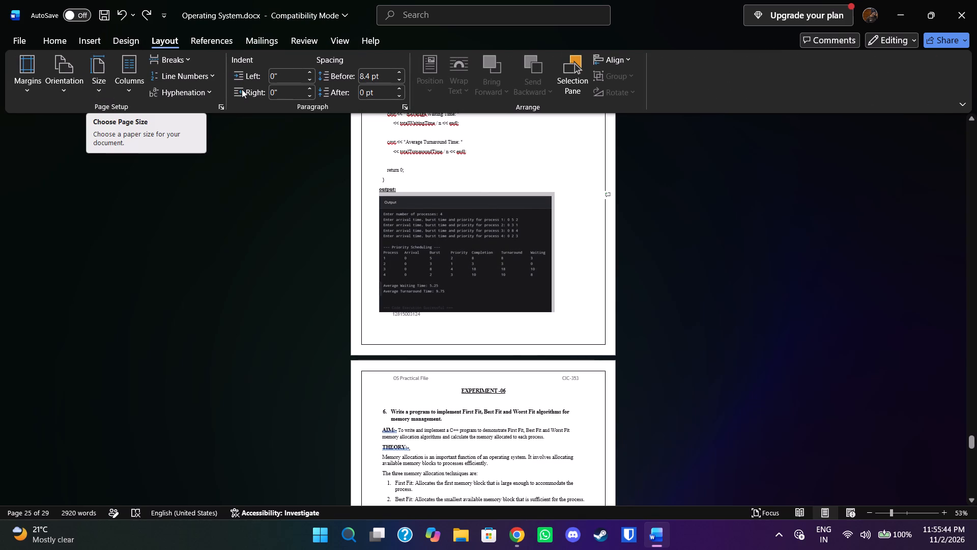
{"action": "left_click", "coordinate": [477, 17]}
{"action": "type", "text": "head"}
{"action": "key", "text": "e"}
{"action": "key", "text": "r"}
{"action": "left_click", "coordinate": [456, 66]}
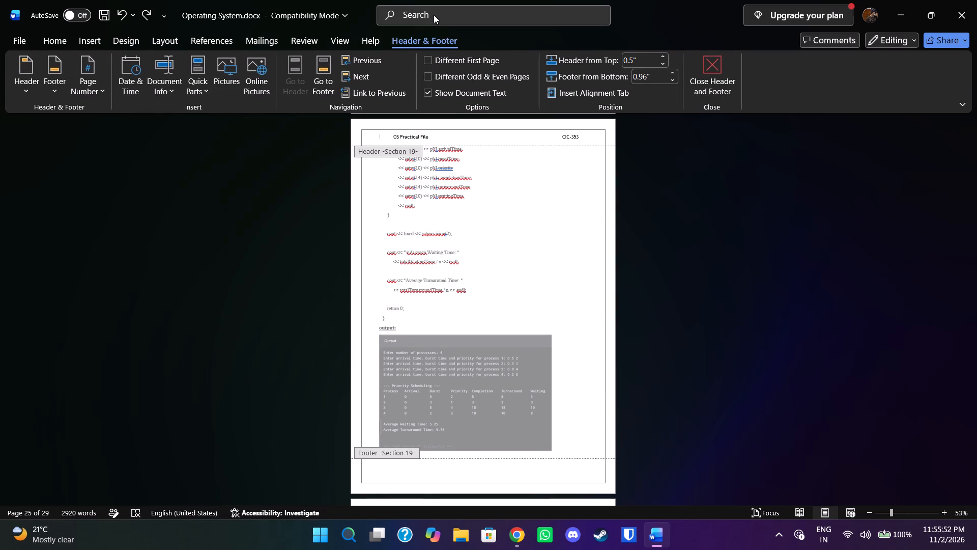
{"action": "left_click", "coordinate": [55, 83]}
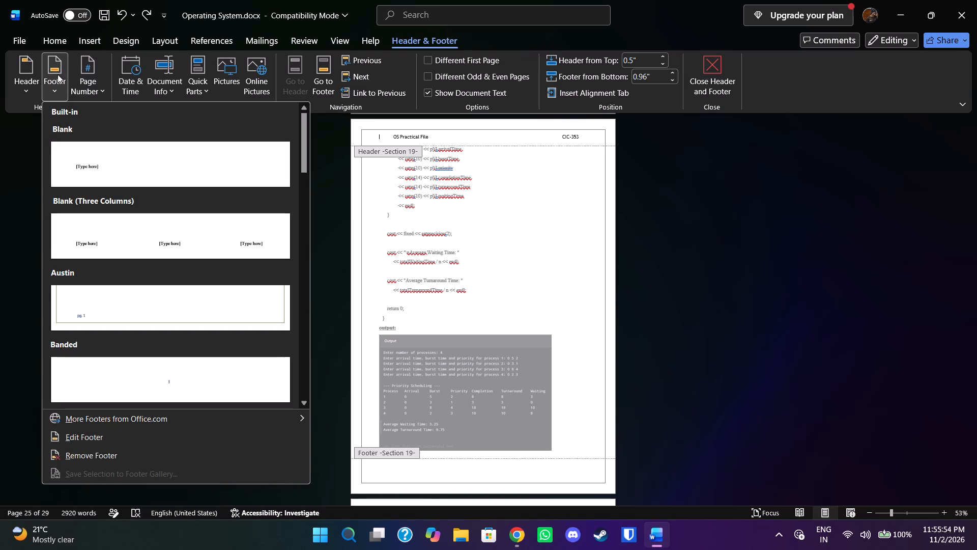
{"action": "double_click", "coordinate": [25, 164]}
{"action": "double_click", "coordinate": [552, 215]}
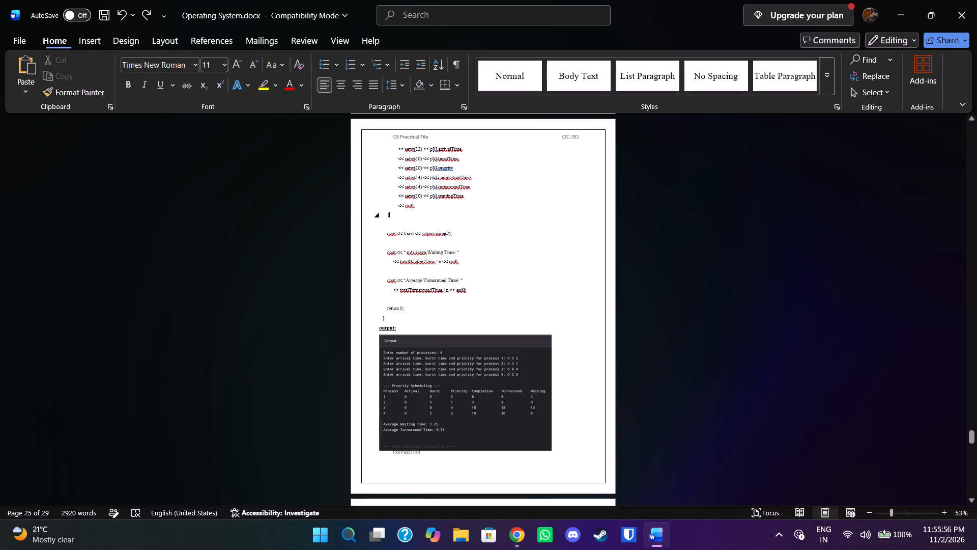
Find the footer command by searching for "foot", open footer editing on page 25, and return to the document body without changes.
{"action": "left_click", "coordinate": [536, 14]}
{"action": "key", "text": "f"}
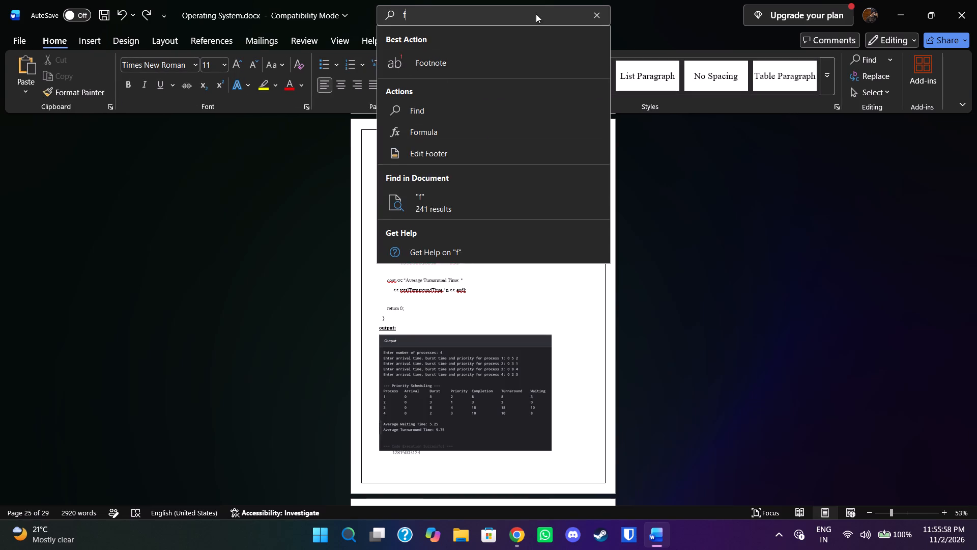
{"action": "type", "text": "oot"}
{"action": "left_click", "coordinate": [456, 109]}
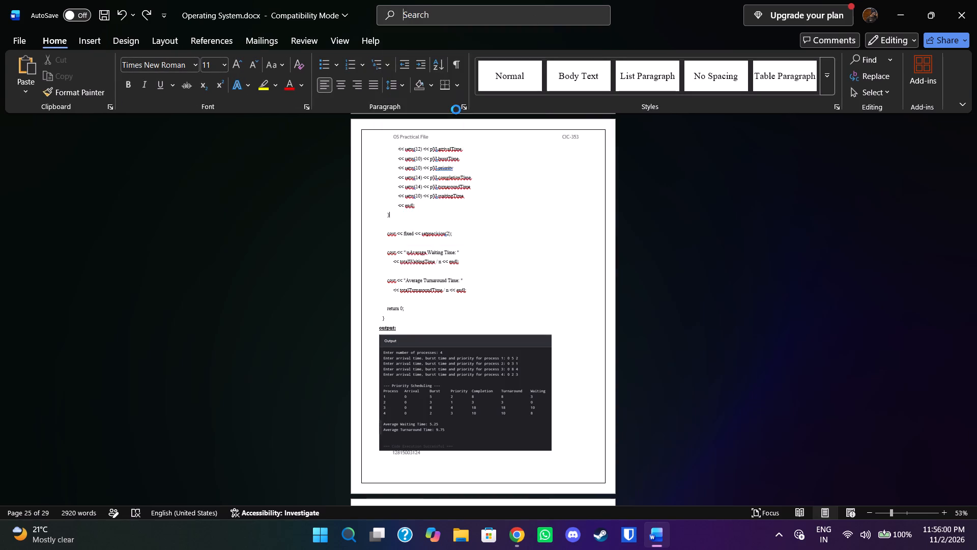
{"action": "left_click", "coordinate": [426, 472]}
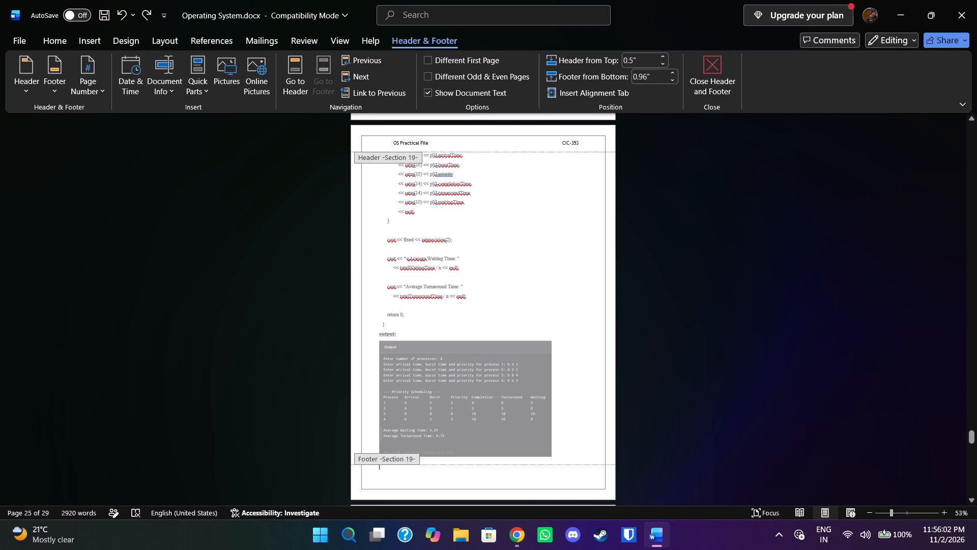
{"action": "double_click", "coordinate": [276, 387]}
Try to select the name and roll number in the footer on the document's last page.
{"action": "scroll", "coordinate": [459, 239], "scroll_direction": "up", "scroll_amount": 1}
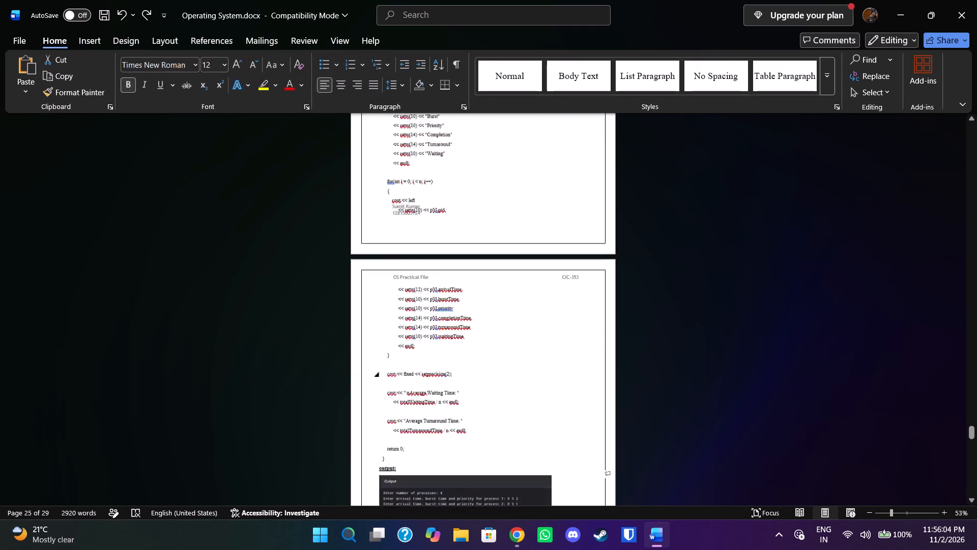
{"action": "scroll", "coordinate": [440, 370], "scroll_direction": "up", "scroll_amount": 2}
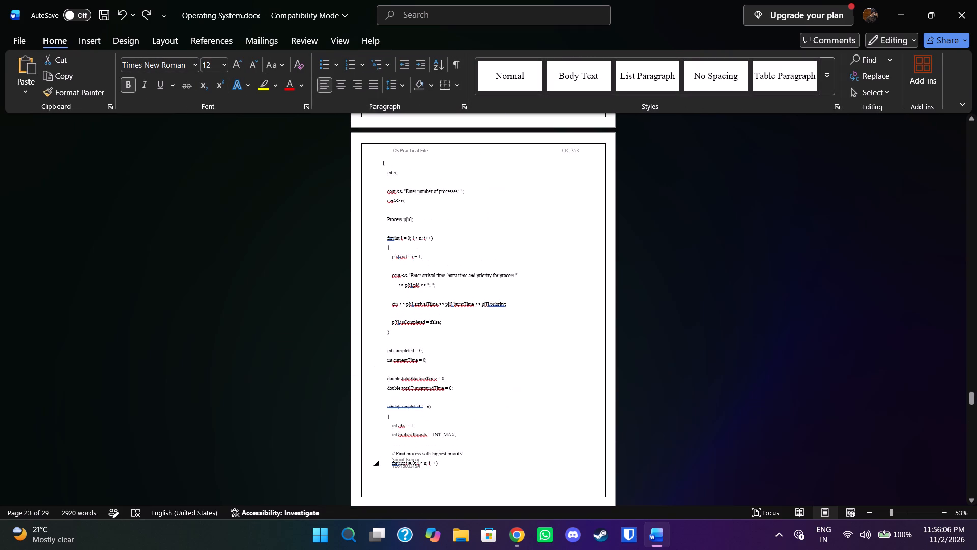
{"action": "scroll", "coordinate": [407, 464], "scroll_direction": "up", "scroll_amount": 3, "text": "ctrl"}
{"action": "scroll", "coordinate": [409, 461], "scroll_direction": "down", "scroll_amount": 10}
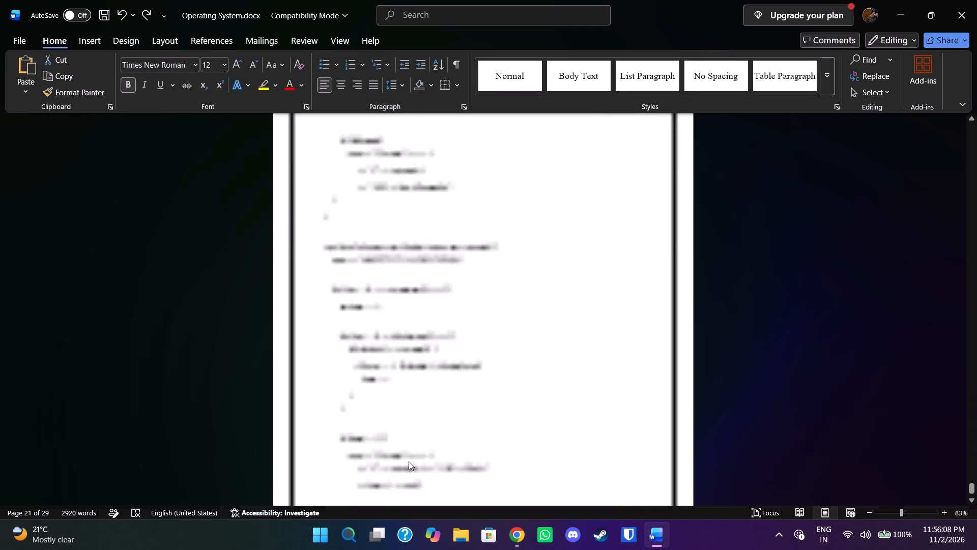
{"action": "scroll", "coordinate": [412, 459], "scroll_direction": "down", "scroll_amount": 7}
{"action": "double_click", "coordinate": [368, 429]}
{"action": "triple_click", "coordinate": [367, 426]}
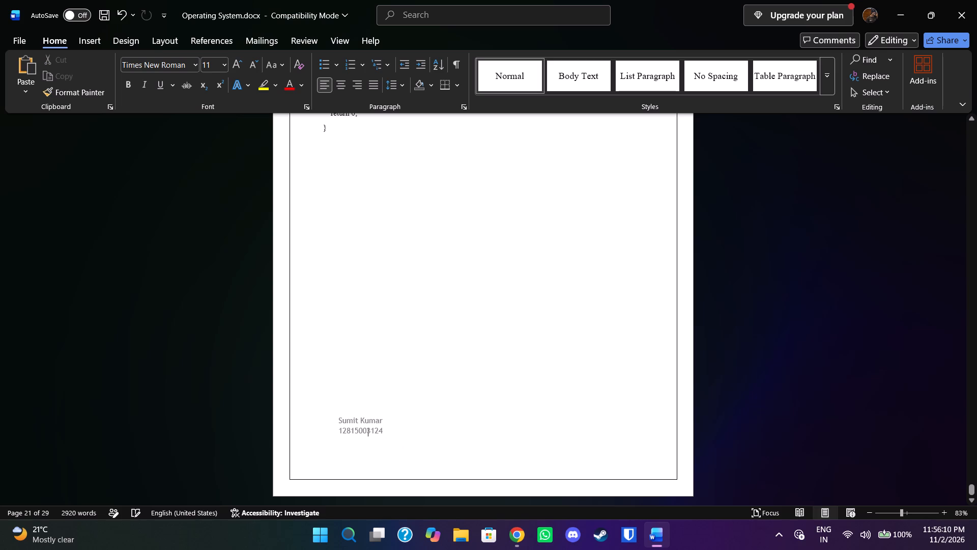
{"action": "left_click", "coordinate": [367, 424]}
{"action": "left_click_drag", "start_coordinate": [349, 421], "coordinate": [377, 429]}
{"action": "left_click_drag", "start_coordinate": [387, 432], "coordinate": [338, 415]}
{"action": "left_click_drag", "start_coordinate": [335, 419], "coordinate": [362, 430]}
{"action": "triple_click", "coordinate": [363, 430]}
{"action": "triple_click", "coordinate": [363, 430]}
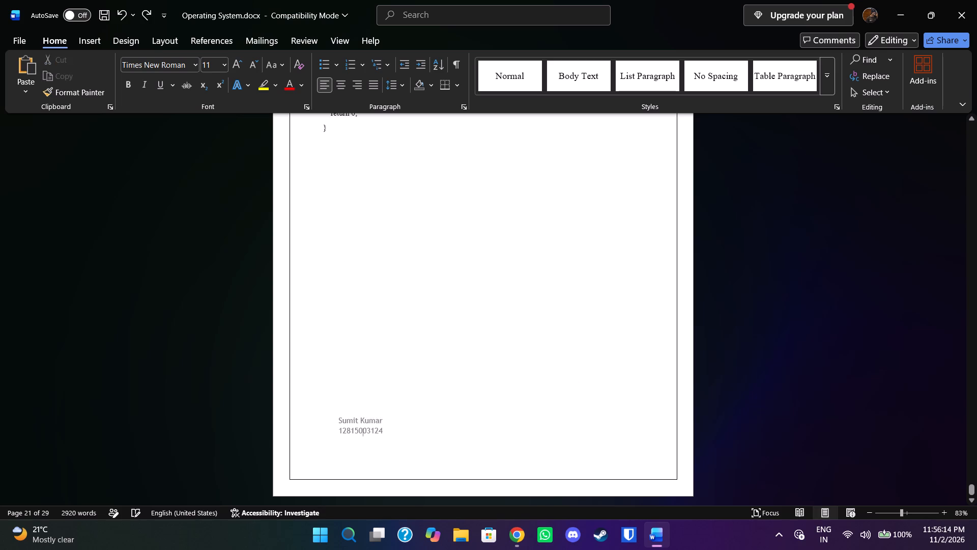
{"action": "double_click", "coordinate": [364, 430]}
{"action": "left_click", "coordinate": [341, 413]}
Open header editing on the last page and set the header's distance from the top to 0.4".
{"action": "left_click", "coordinate": [341, 34]}
{"action": "left_click", "coordinate": [466, 19]}
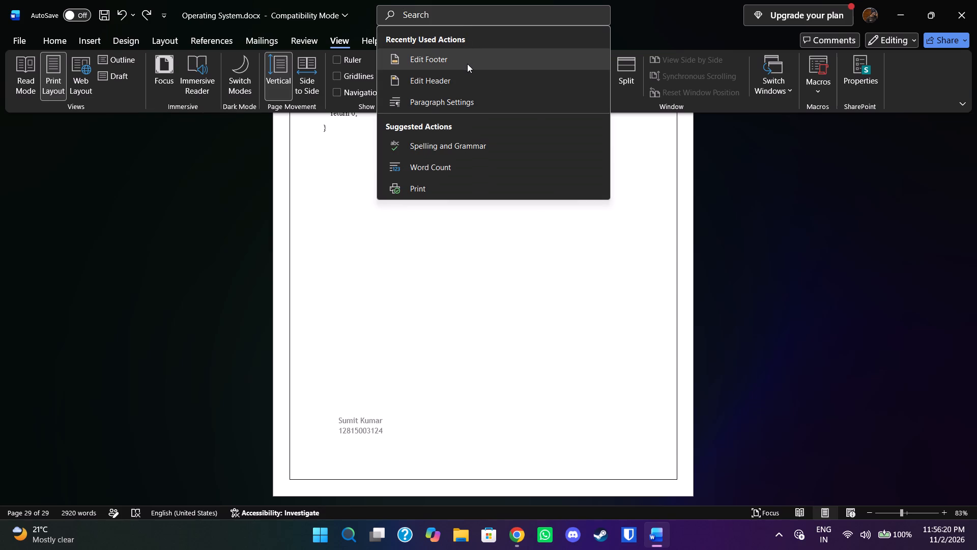
{"action": "left_click", "coordinate": [443, 74]}
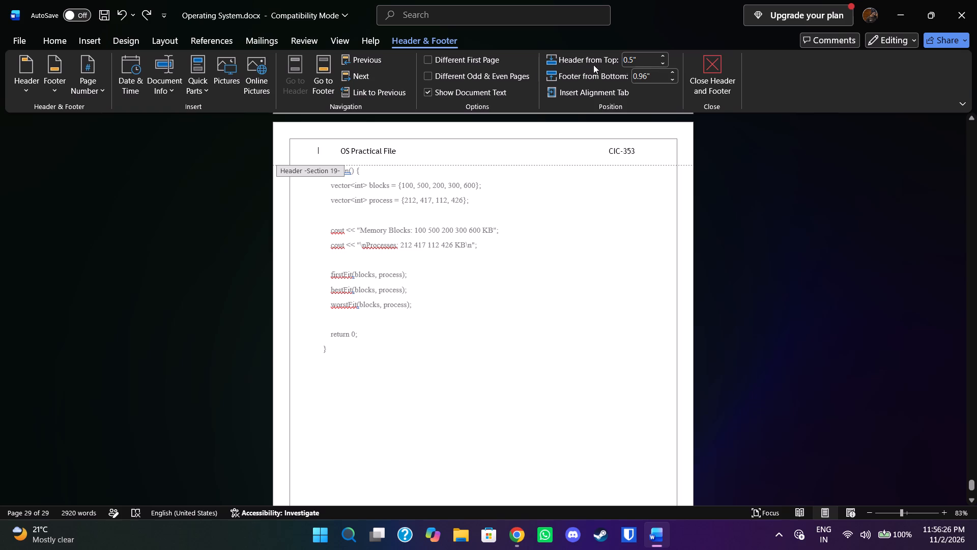
{"action": "left_click", "coordinate": [662, 62]}
Find the Remove Footer command by searching for "foot" and remove the existing footer.
{"action": "scroll", "coordinate": [496, 331], "scroll_direction": "down", "scroll_amount": 2}
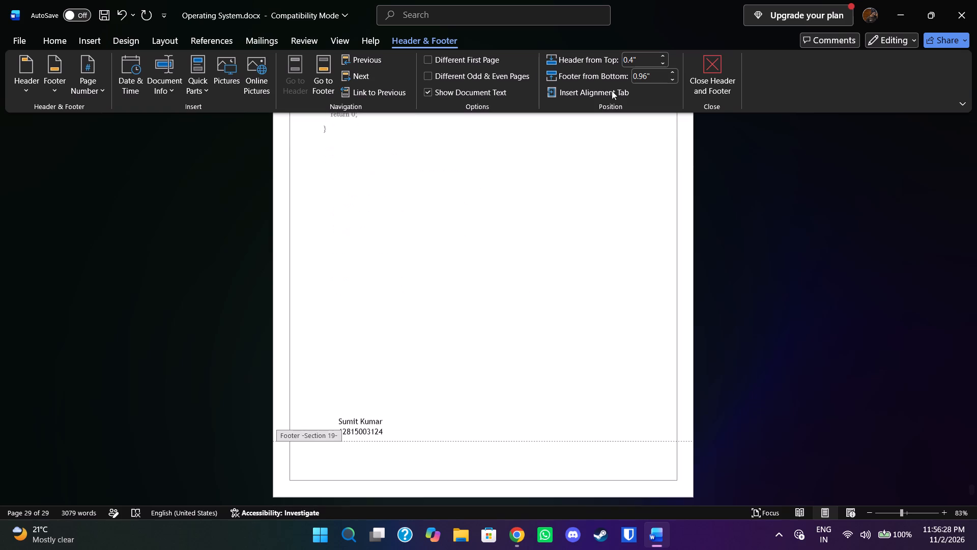
{"action": "left_click", "coordinate": [476, 17]}
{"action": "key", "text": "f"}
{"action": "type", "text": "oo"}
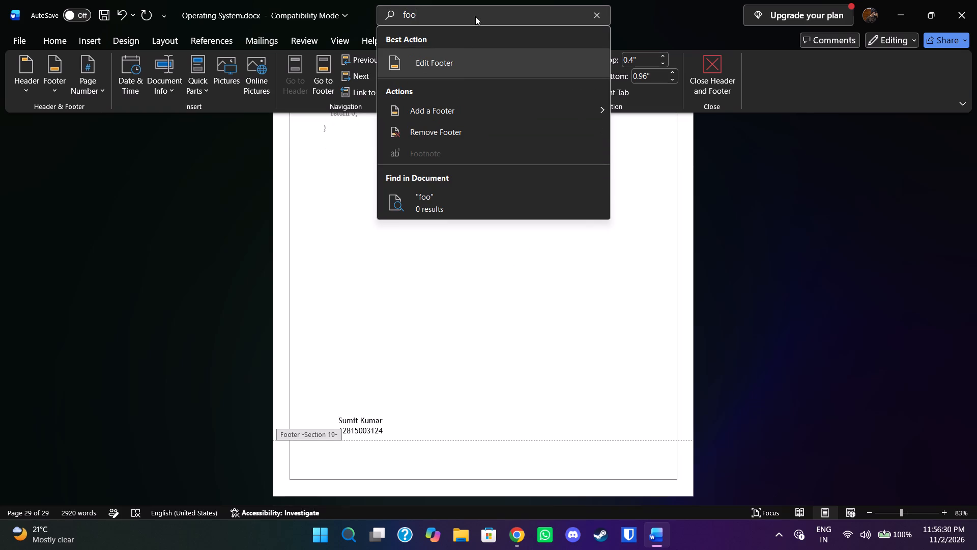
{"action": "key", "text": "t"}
{"action": "left_click", "coordinate": [449, 134]}
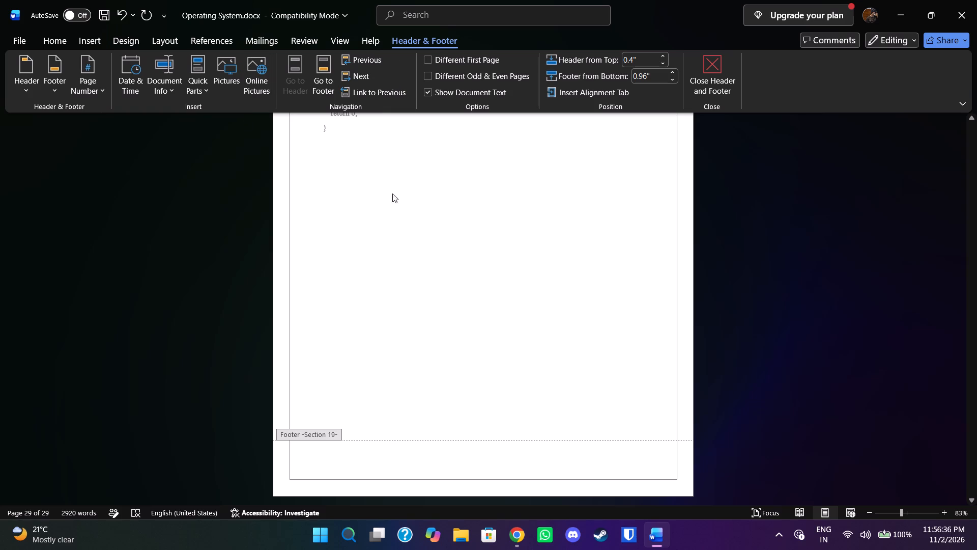
Enter the student's name and roll number on two lines in the emptied footer, and return to the document body.
{"action": "double_click", "coordinate": [356, 447]}
{"action": "double_click", "coordinate": [361, 450]}
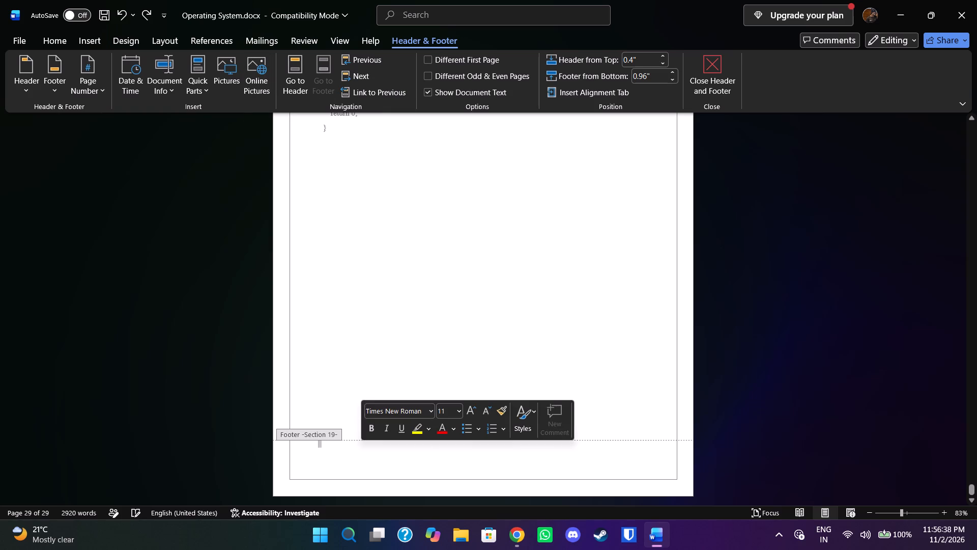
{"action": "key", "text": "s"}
{"action": "key", "text": "BackSpace"}
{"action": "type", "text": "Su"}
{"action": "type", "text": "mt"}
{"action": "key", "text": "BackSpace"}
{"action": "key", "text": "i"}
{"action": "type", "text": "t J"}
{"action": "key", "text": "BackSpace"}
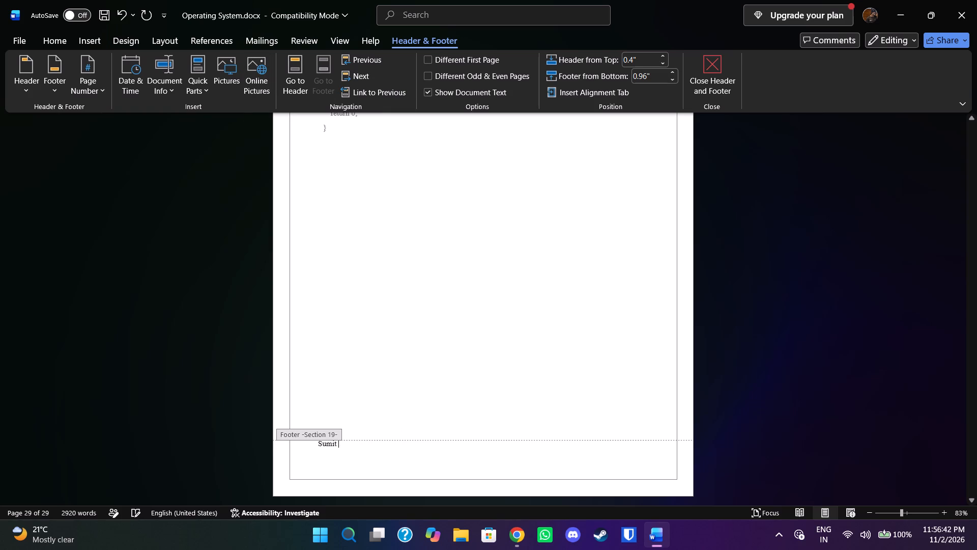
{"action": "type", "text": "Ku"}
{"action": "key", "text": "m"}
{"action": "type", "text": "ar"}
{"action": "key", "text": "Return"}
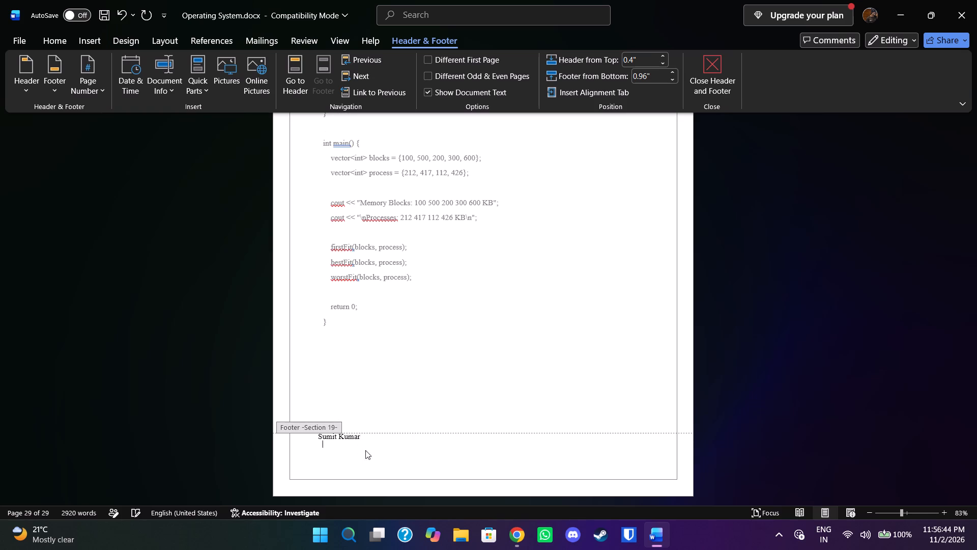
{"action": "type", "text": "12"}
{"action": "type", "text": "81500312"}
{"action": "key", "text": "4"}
{"action": "triple_click", "coordinate": [569, 355]}
{"action": "scroll", "coordinate": [447, 342], "scroll_direction": "up", "scroll_amount": 1}
{"action": "left_click", "coordinate": [438, 322]}
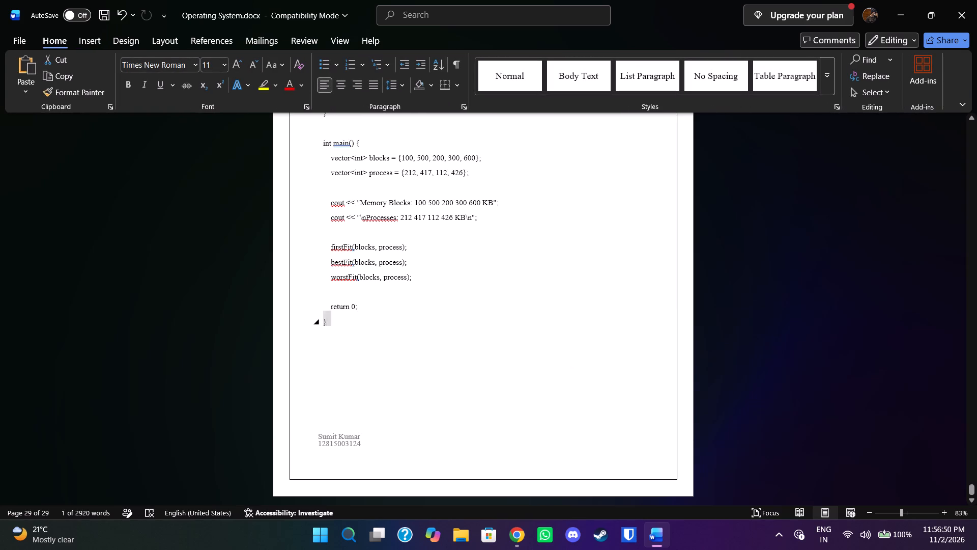
Reopen the footer on the last page, set its distance from the bottom to about 0.5", and leave footer editing.
{"action": "scroll", "coordinate": [438, 319], "scroll_direction": "up", "scroll_amount": 2}
{"action": "scroll", "coordinate": [438, 319], "scroll_direction": "down", "scroll_amount": 2}
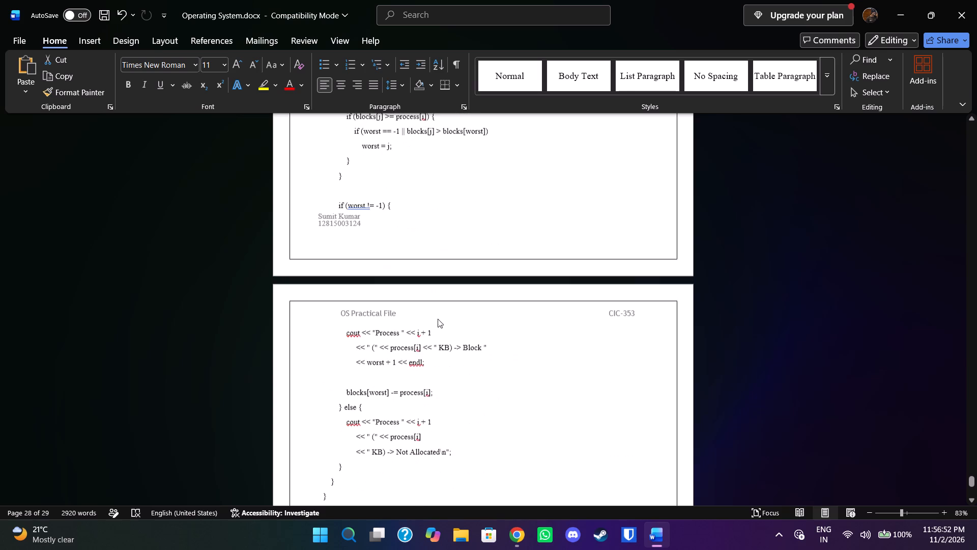
{"action": "scroll", "coordinate": [360, 213], "scroll_direction": "down", "scroll_amount": 1}
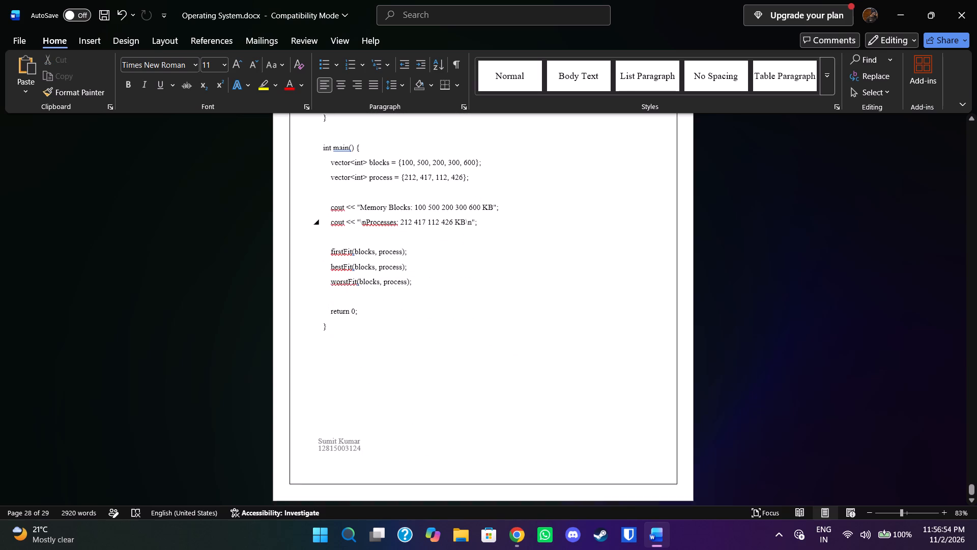
{"action": "double_click", "coordinate": [351, 439]}
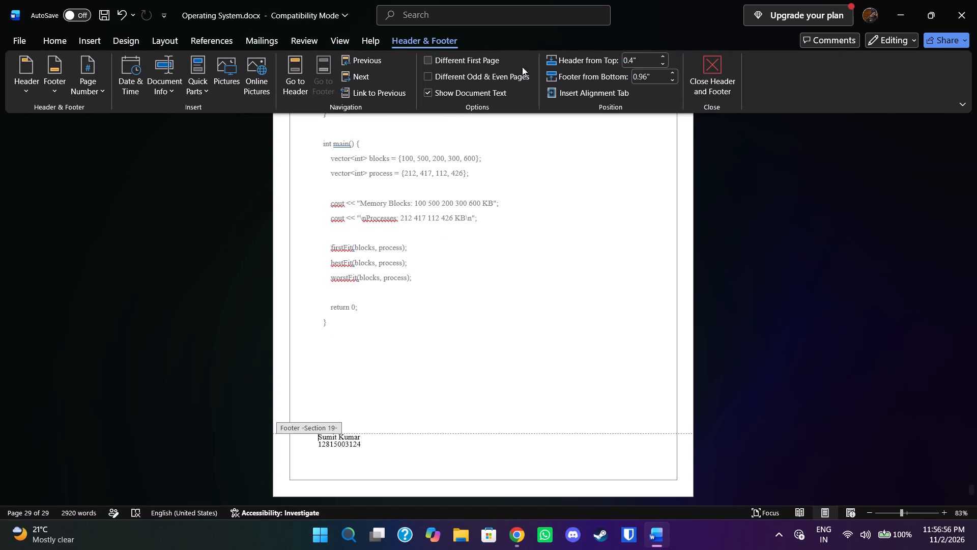
{"action": "left_click", "coordinate": [674, 74]}
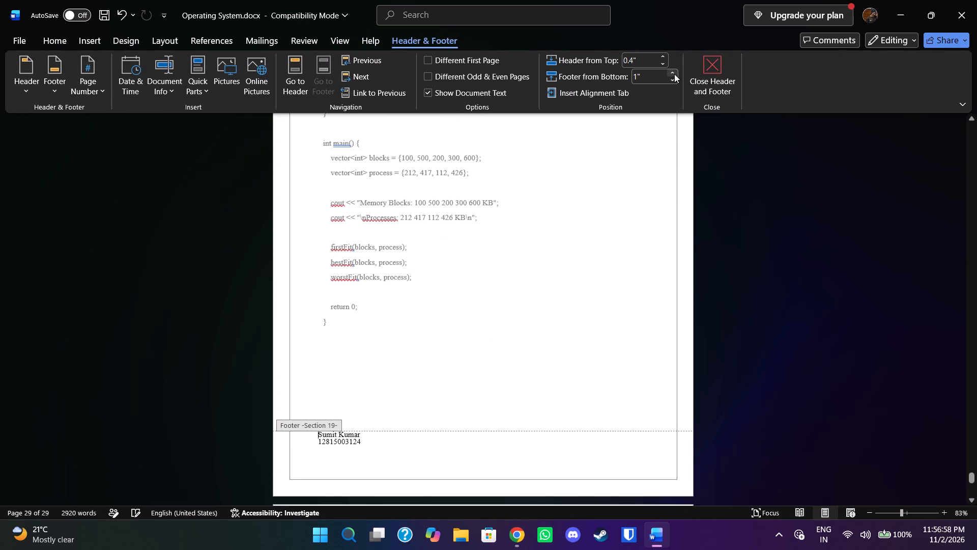
{"action": "triple_click", "coordinate": [675, 78]}
{"action": "left_click", "coordinate": [676, 80]}
{"action": "double_click", "coordinate": [673, 84]}
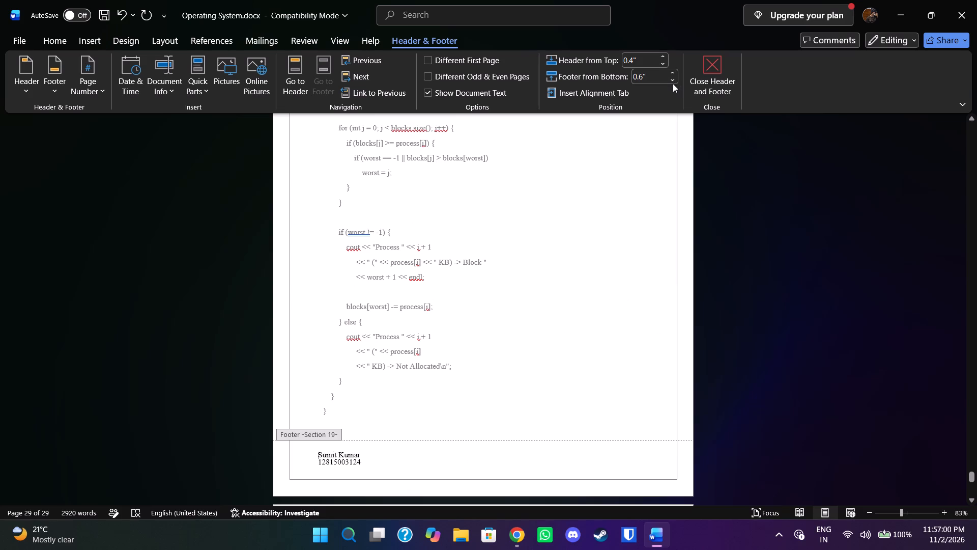
{"action": "left_click", "coordinate": [670, 82]}
{"action": "left_click", "coordinate": [673, 81]}
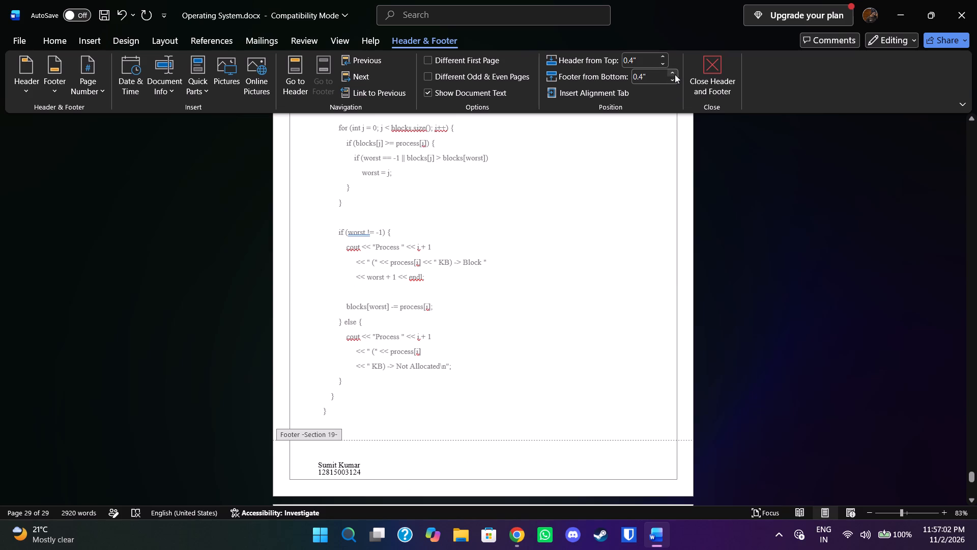
{"action": "left_click", "coordinate": [675, 74]}
{"action": "double_click", "coordinate": [608, 232]}
Examine where the footer sits relative to the code and page border on the last pages.
{"action": "scroll", "coordinate": [490, 296], "scroll_direction": "down", "scroll_amount": 10}
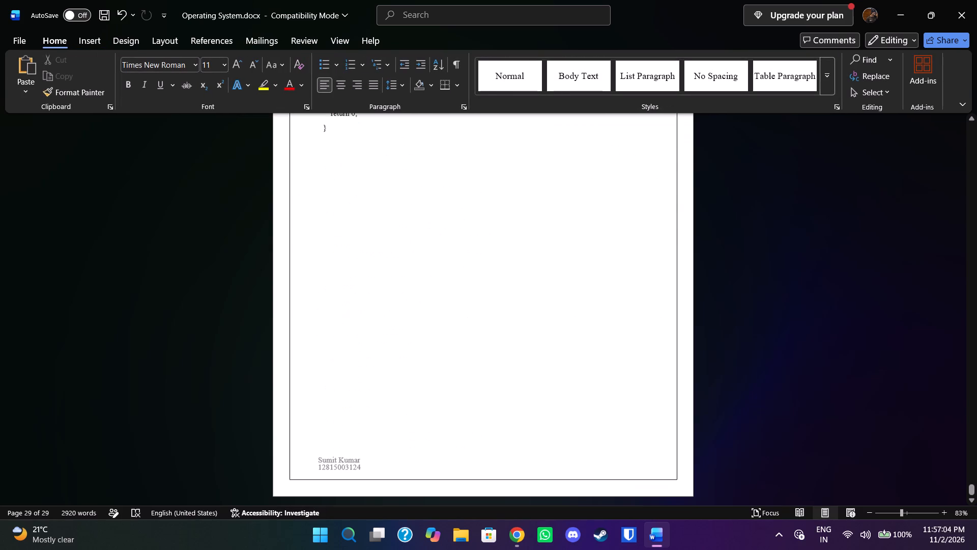
{"action": "scroll", "coordinate": [489, 296], "scroll_direction": "up", "scroll_amount": 1}
{"action": "scroll", "coordinate": [450, 278], "scroll_direction": "up", "scroll_amount": 3}
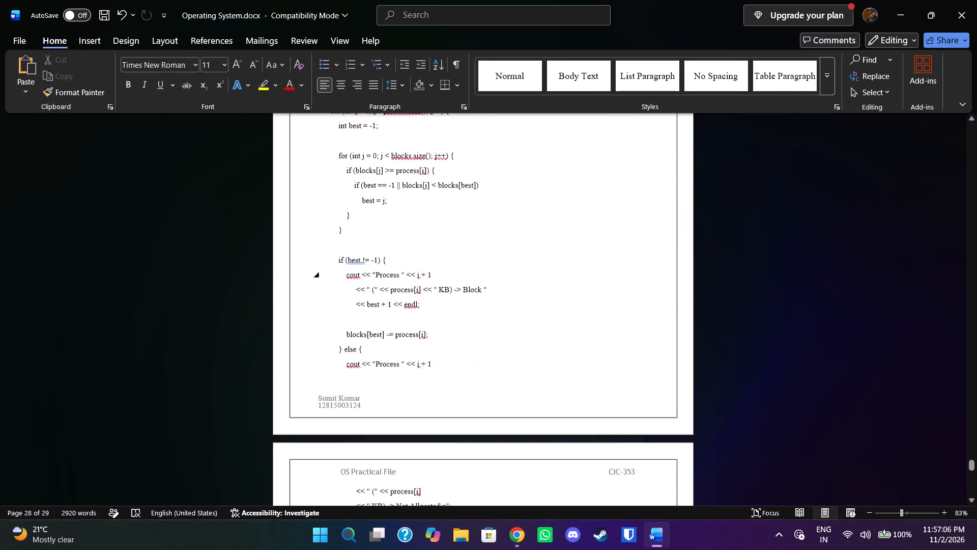
{"action": "scroll", "coordinate": [450, 278], "scroll_direction": "up", "scroll_amount": 2}
{"action": "scroll", "coordinate": [450, 278], "scroll_direction": "down", "scroll_amount": 5}
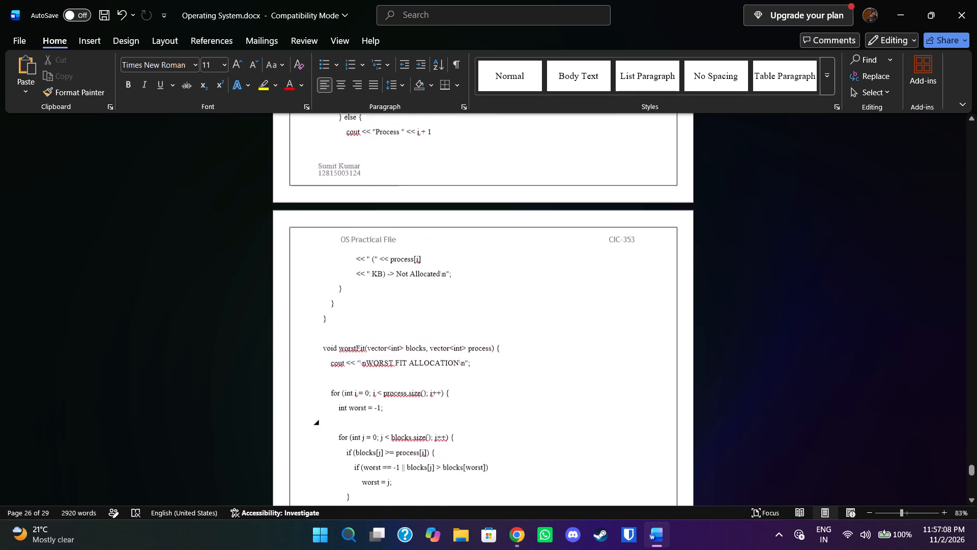
Add the heading "Output:" below the end of the memory allocation code on the last page, followed by blank lines.
{"action": "scroll", "coordinate": [450, 278], "scroll_direction": "down", "scroll_amount": 3}
{"action": "left_click", "coordinate": [344, 150]}
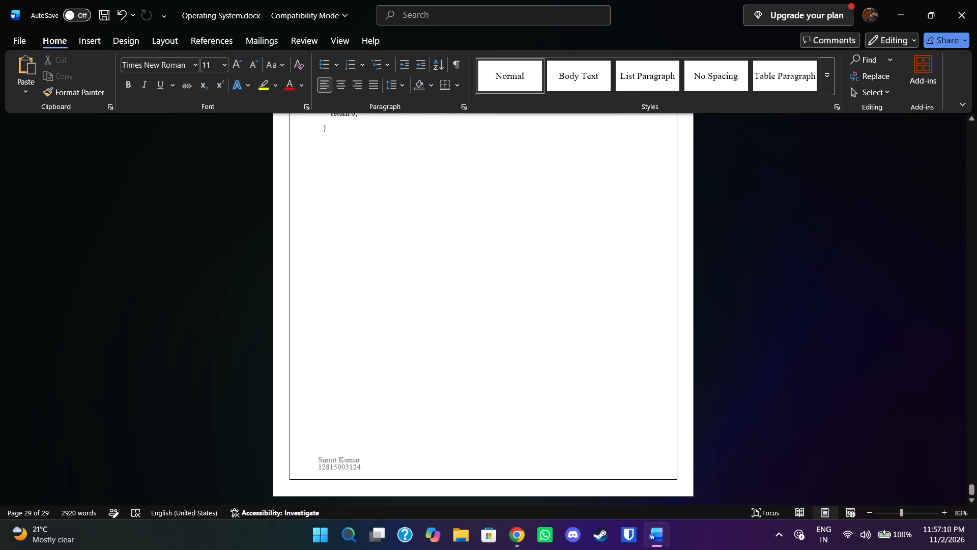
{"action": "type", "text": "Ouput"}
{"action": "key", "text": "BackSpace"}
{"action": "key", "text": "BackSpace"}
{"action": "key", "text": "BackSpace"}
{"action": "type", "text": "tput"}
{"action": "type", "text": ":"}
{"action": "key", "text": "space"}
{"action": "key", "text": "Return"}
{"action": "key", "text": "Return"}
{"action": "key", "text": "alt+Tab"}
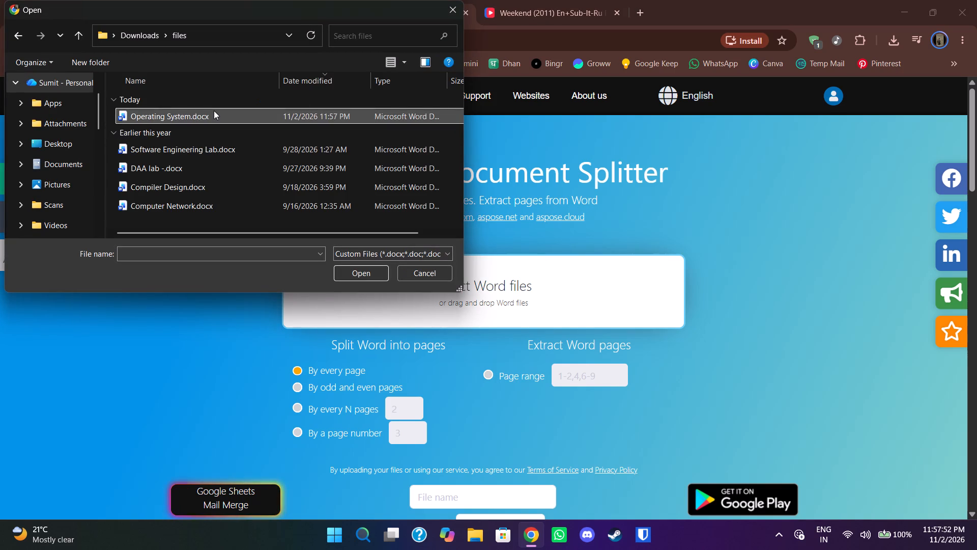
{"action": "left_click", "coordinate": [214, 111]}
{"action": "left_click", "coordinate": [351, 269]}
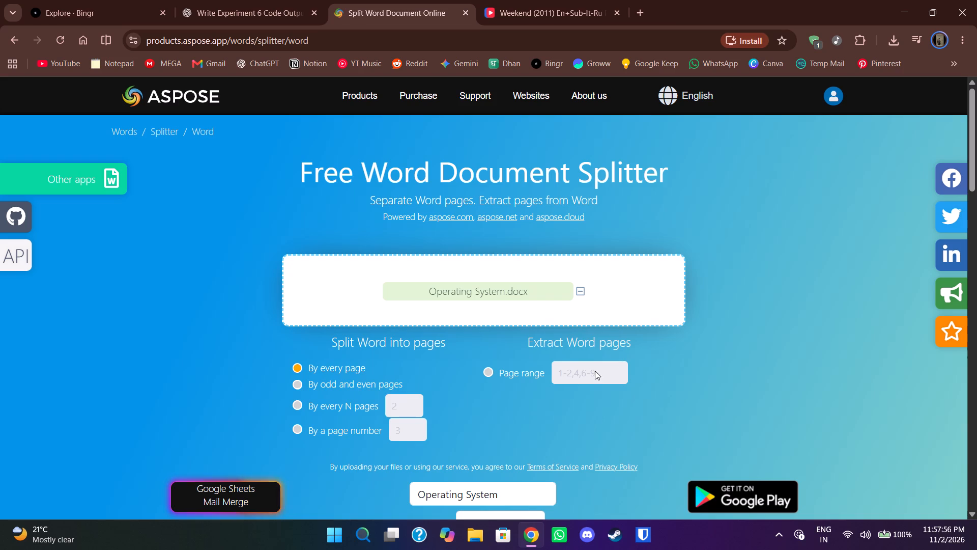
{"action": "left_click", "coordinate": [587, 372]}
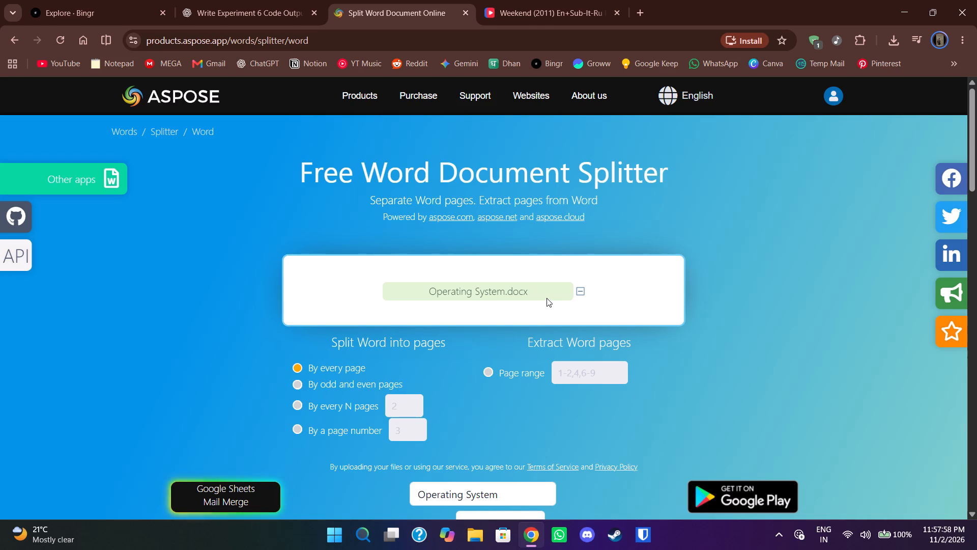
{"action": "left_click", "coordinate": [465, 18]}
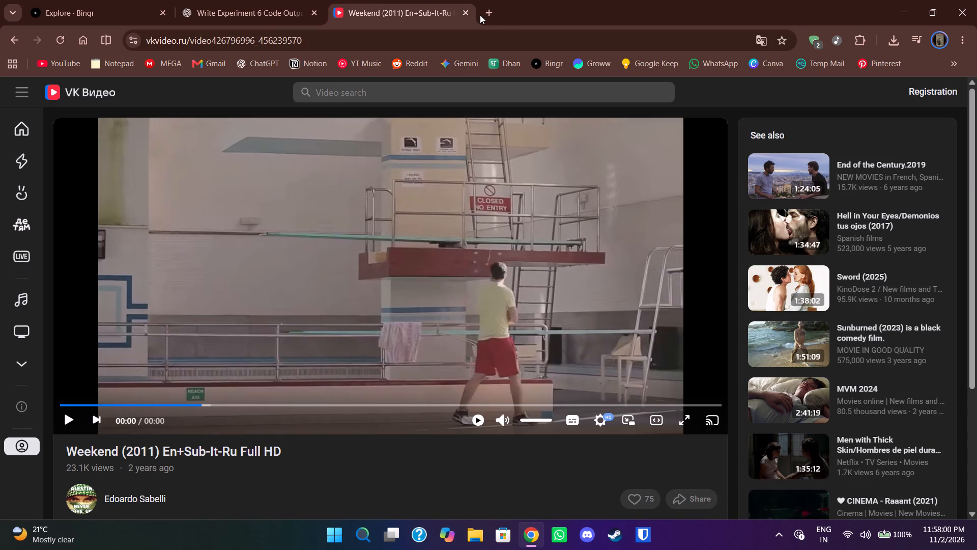
Search for "word to pdf" in a new browser tab and open the iLovePDF Word to PDF converter.
{"action": "left_click", "coordinate": [484, 14]}
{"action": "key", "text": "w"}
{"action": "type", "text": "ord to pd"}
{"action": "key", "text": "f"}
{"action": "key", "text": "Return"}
{"action": "left_click", "coordinate": [276, 194]}
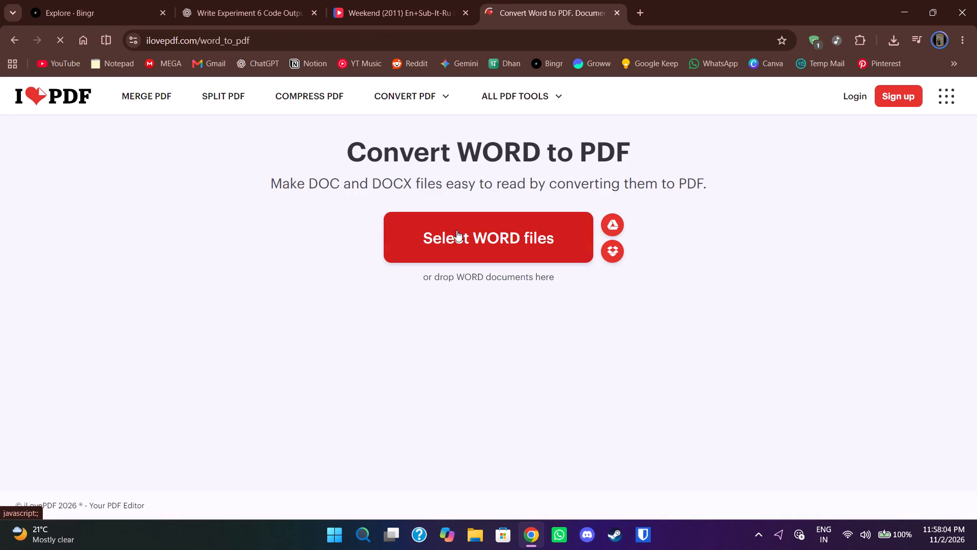
Select Operating System.docx for upload and convert it to PDF.
{"action": "left_click", "coordinate": [457, 231]}
{"action": "left_click", "coordinate": [210, 118]}
{"action": "left_click", "coordinate": [368, 274]}
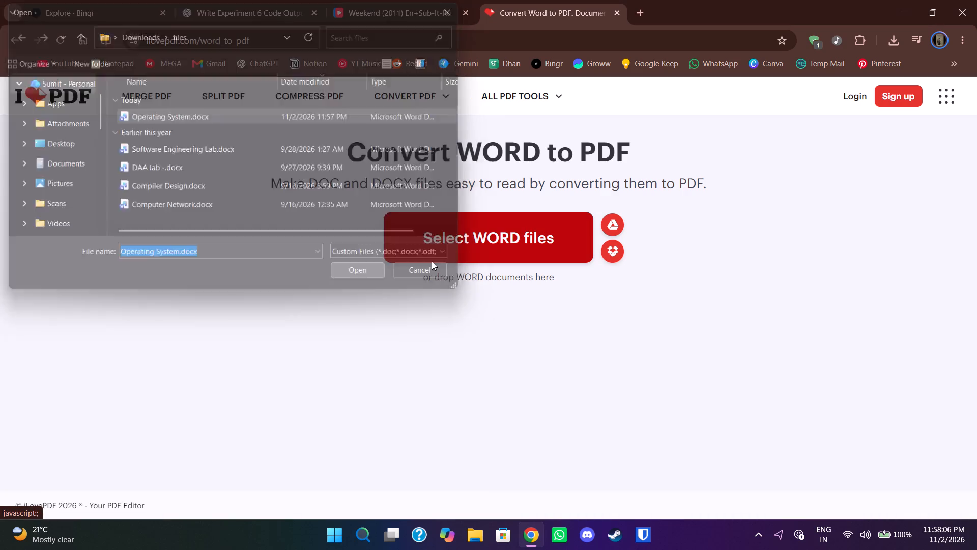
{"action": "left_click", "coordinate": [824, 508]}
{"action": "left_click", "coordinate": [826, 482]}
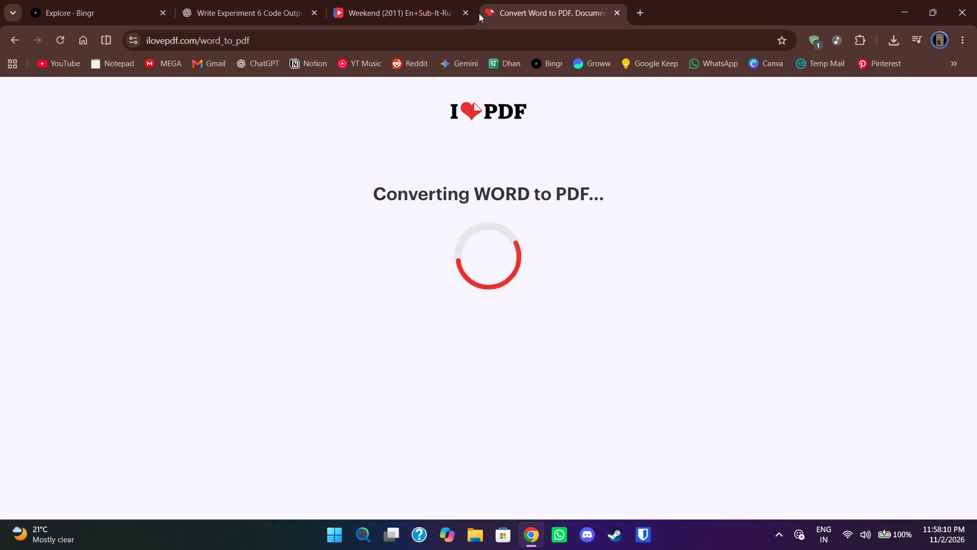
Download the converted Operating System.pdf from iLovePDF and open the downloaded file in the browser.
{"action": "left_click", "coordinate": [496, 187]}
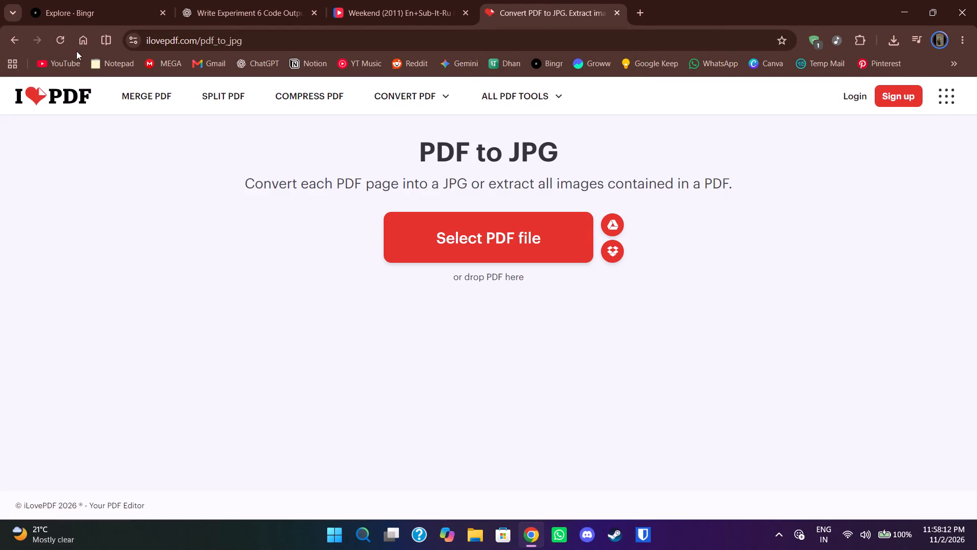
{"action": "left_click", "coordinate": [13, 43]}
{"action": "left_click", "coordinate": [530, 151]}
{"action": "left_click", "coordinate": [532, 171]}
{"action": "left_click", "coordinate": [534, 186]}
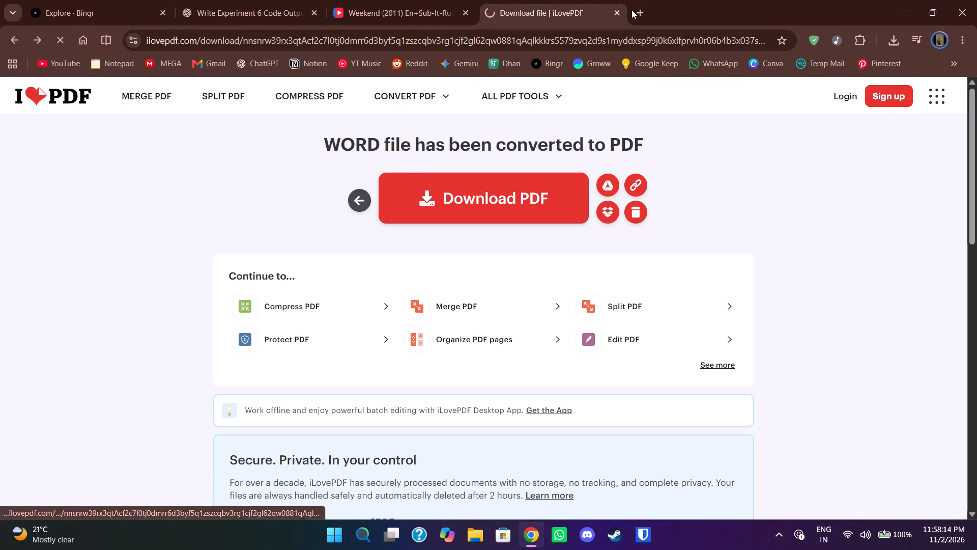
{"action": "left_click", "coordinate": [895, 44]}
{"action": "left_click", "coordinate": [893, 42]}
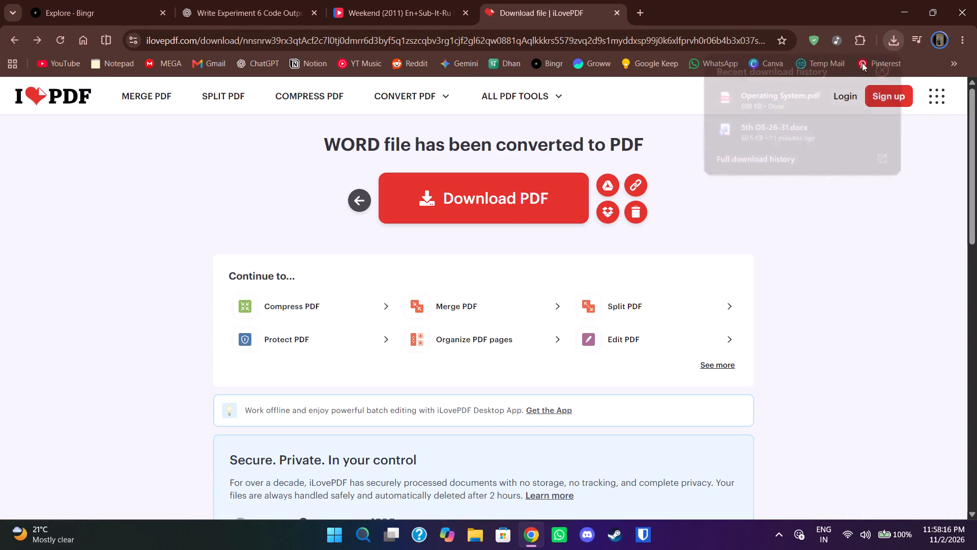
{"action": "left_click", "coordinate": [803, 88]}
{"action": "left_click", "coordinate": [796, 95]}
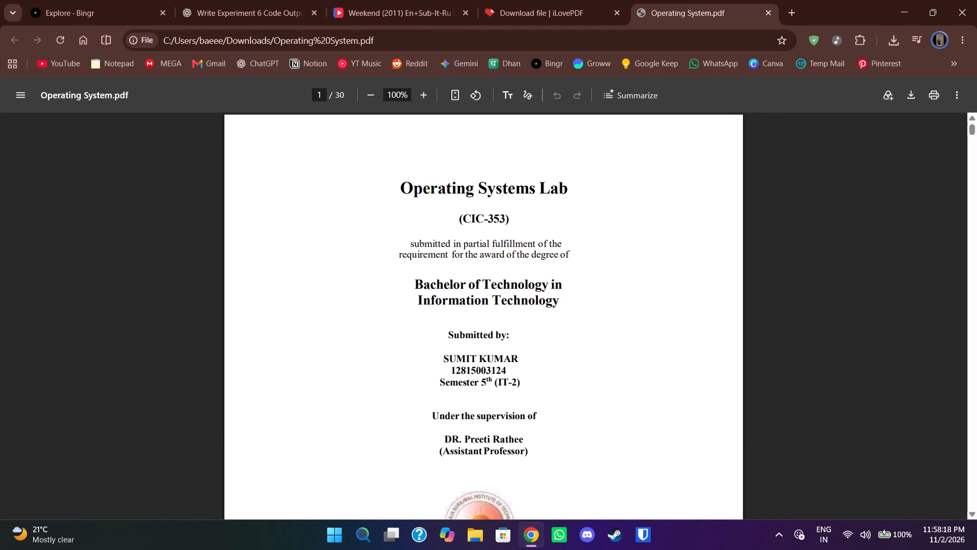
Bring up the print preview of Operating System.pdf and examine which pages EXPERIMENT -06 covers near the end.
{"action": "scroll", "coordinate": [435, 302], "scroll_direction": "down", "scroll_amount": 1}
{"action": "key", "text": "ctrl+p"}
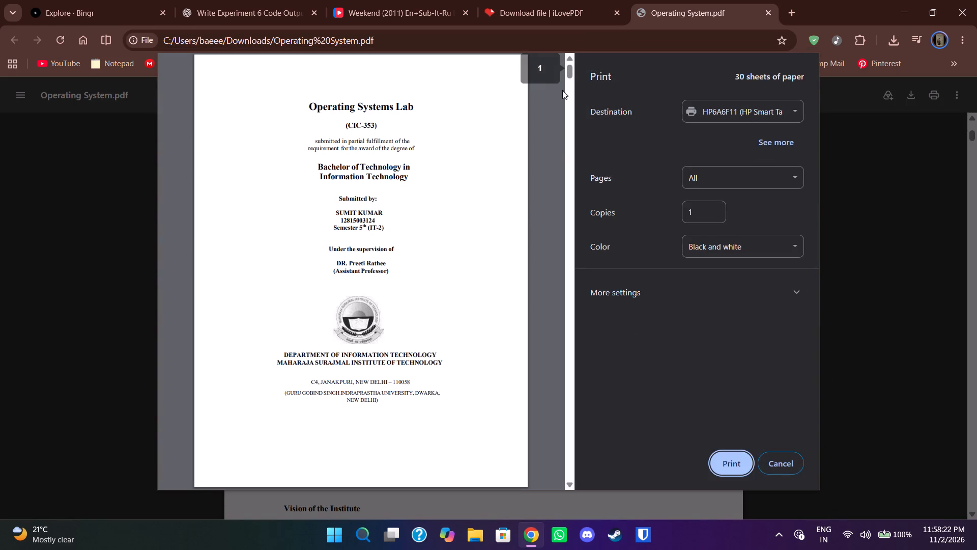
{"action": "left_click_drag", "start_coordinate": [569, 69], "coordinate": [562, 456]}
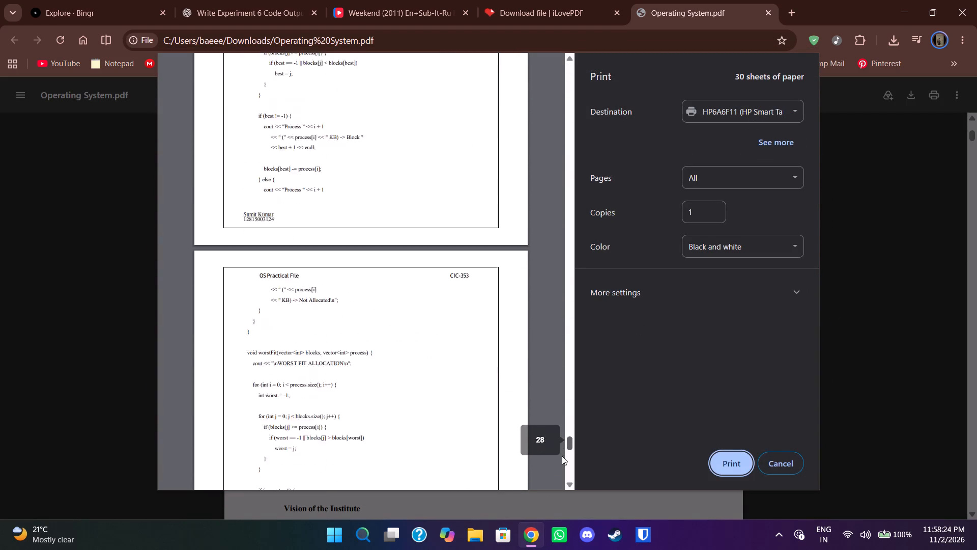
{"action": "left_click_drag", "start_coordinate": [562, 456], "coordinate": [568, 460]}
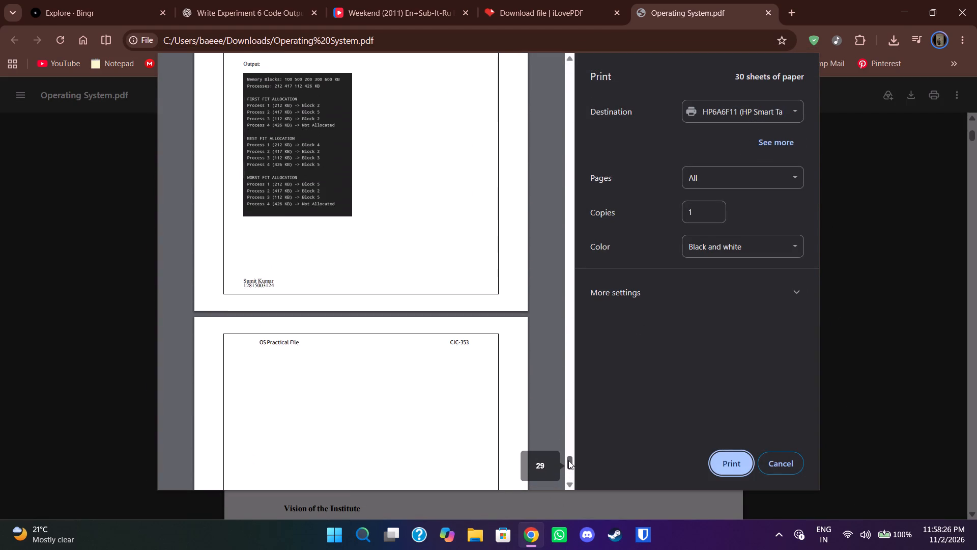
{"action": "left_click_drag", "start_coordinate": [568, 460], "coordinate": [583, 431]}
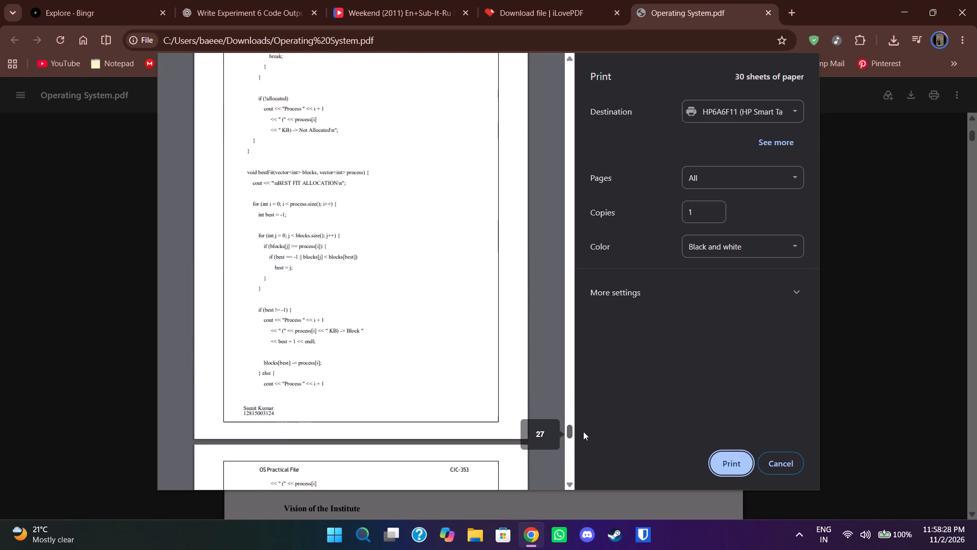
{"action": "left_click_drag", "start_coordinate": [583, 431], "coordinate": [586, 410]}
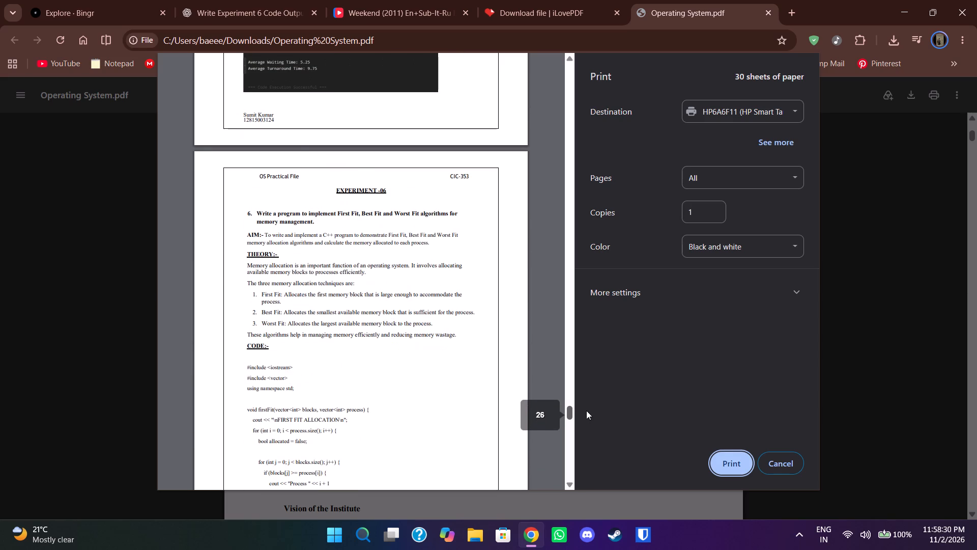
{"action": "left_click_drag", "start_coordinate": [586, 410], "coordinate": [593, 427]}
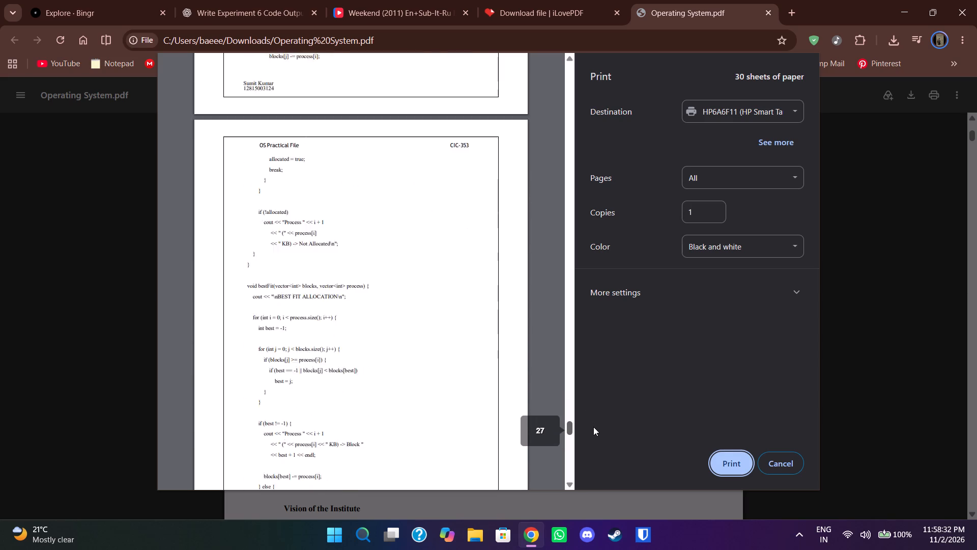
{"action": "left_click_drag", "start_coordinate": [593, 427], "coordinate": [593, 416]}
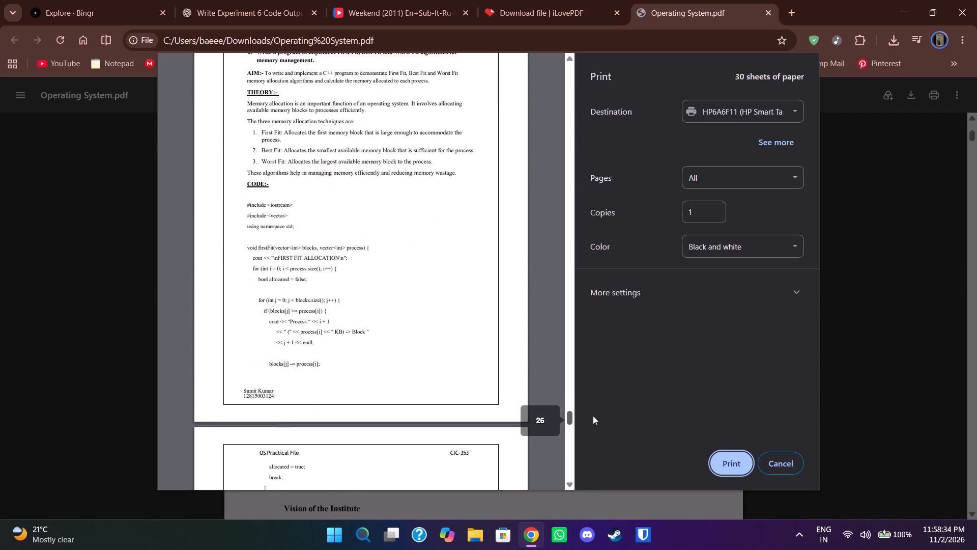
{"action": "left_click_drag", "start_coordinate": [593, 416], "coordinate": [595, 456]}
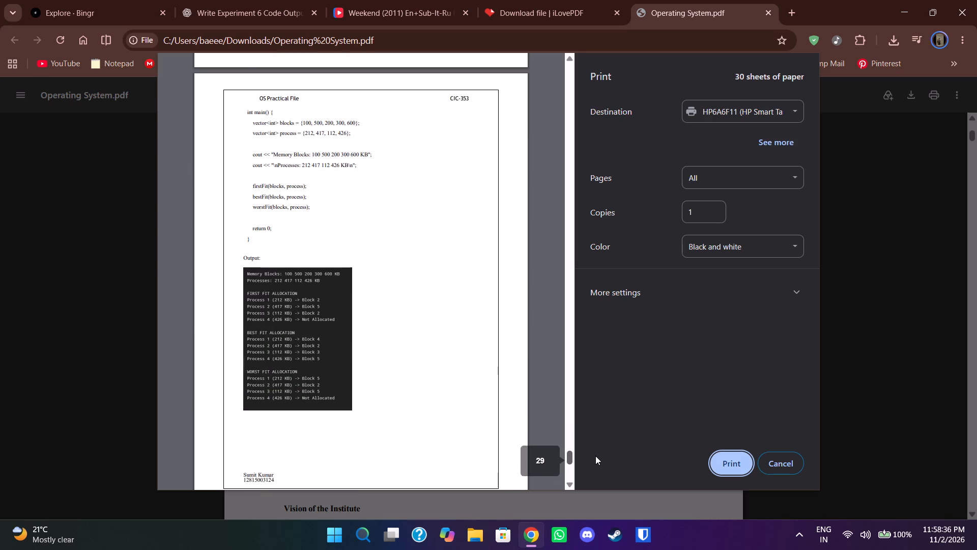
{"action": "left_click_drag", "start_coordinate": [595, 456], "coordinate": [596, 459]}
Set the print colour option to Color for Operating System.pdf.
{"action": "left_click", "coordinate": [740, 275]}
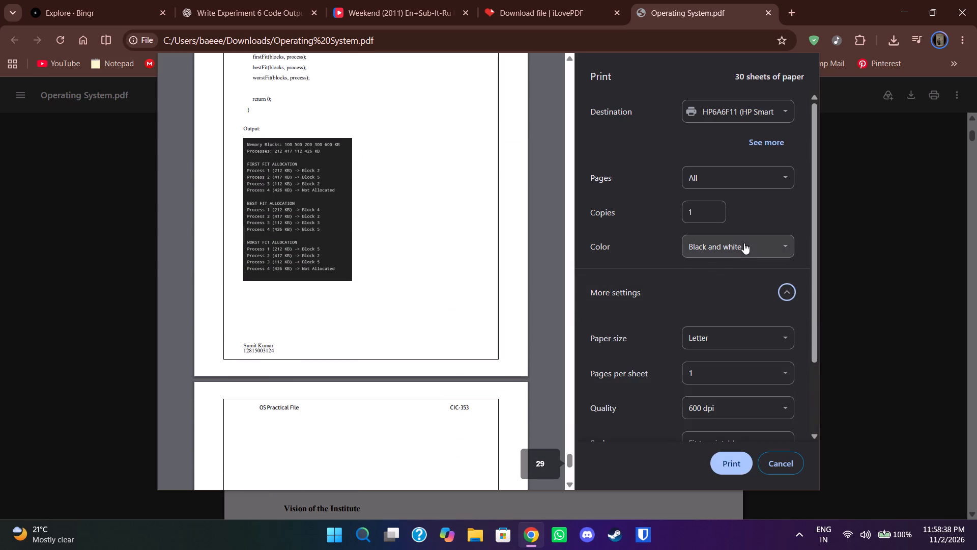
{"action": "left_click", "coordinate": [737, 241]}
{"action": "left_click", "coordinate": [720, 278]}
Check which pages EXPERIMENT -06 spans in the print preview and set a custom page range of 26-29.
{"action": "left_click", "coordinate": [720, 184]}
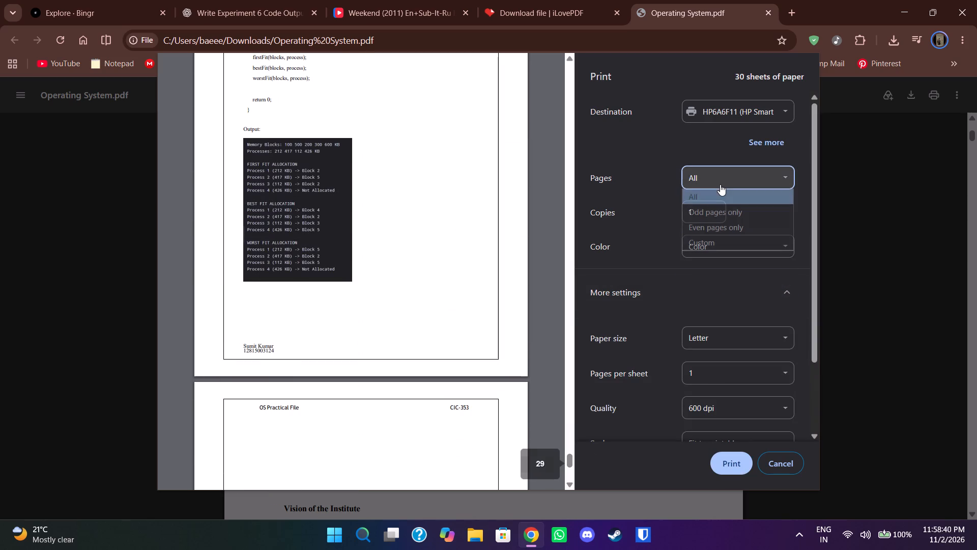
{"action": "left_click", "coordinate": [709, 241]}
{"action": "left_click", "coordinate": [726, 207]}
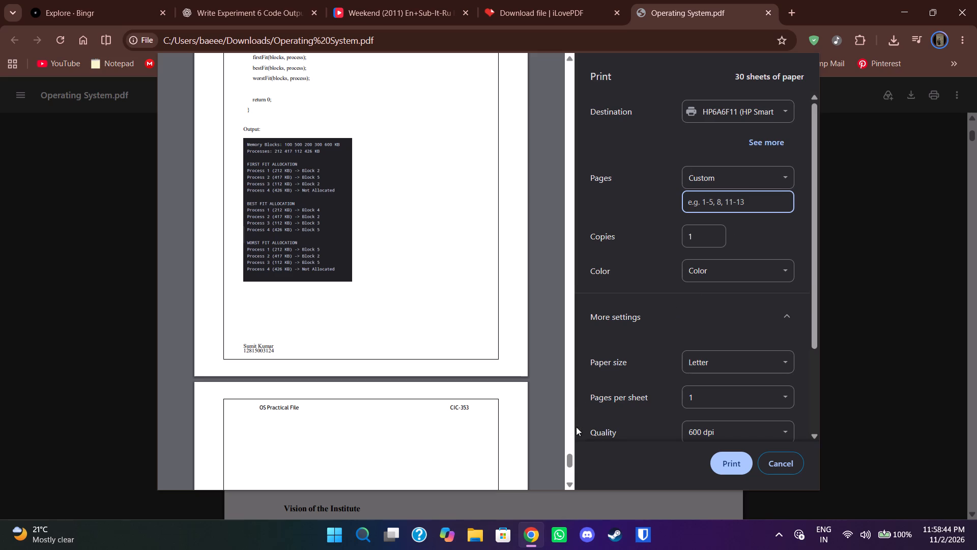
{"action": "left_click_drag", "start_coordinate": [571, 458], "coordinate": [576, 388]}
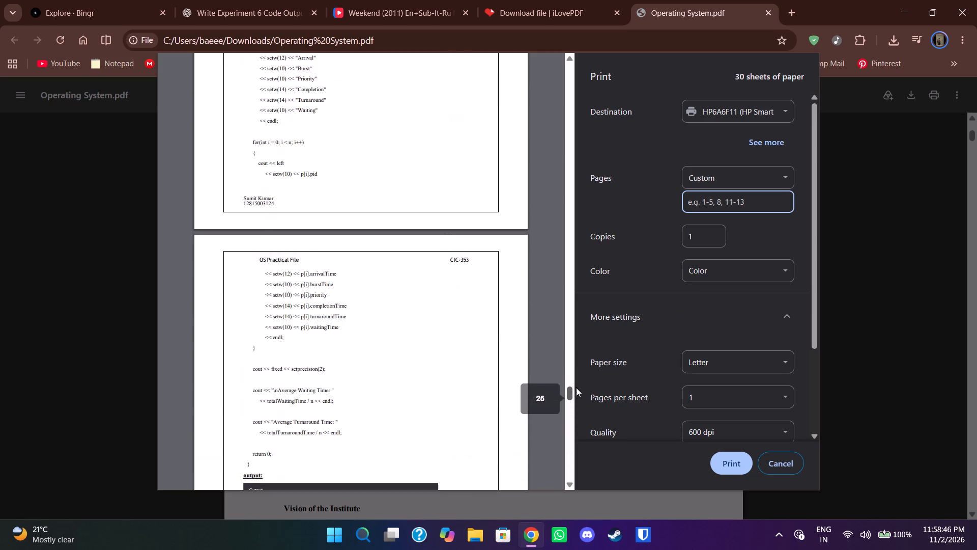
{"action": "left_click_drag", "start_coordinate": [576, 388], "coordinate": [584, 409]}
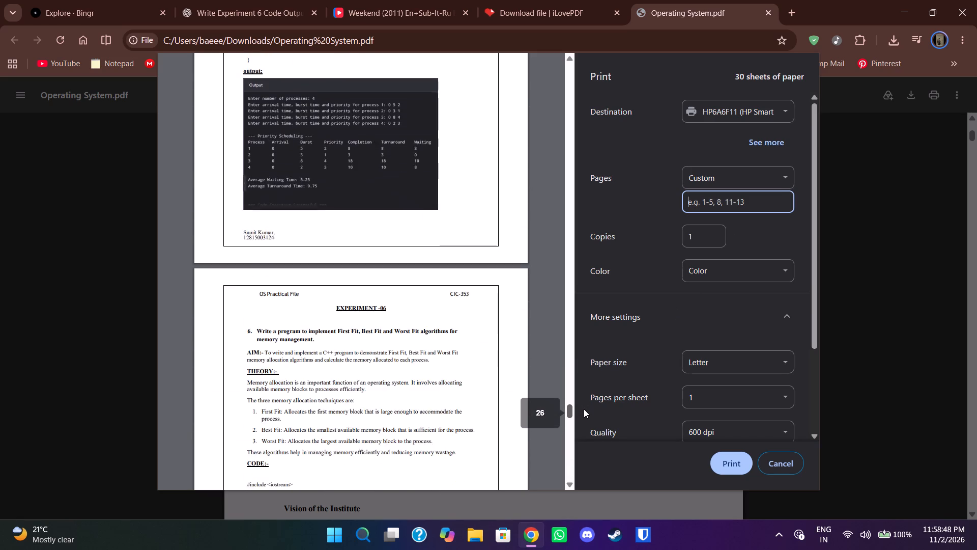
{"action": "left_click_drag", "start_coordinate": [584, 409], "coordinate": [583, 445]}
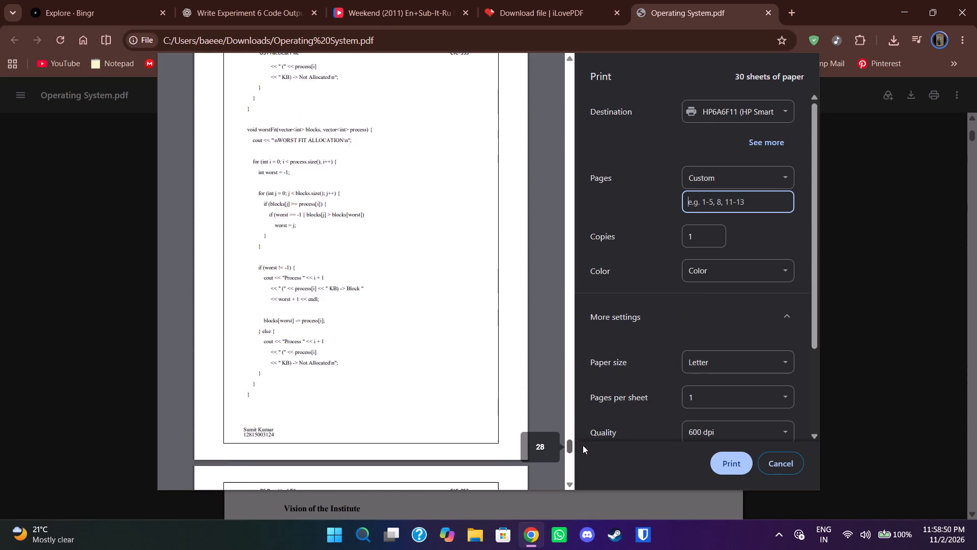
{"action": "left_click_drag", "start_coordinate": [583, 445], "coordinate": [581, 458]}
{"action": "left_click", "coordinate": [727, 203]}
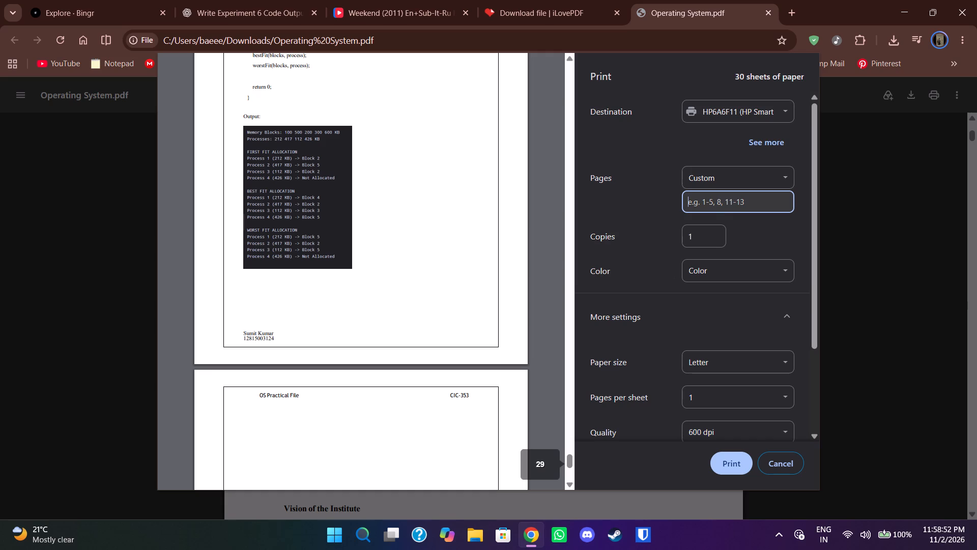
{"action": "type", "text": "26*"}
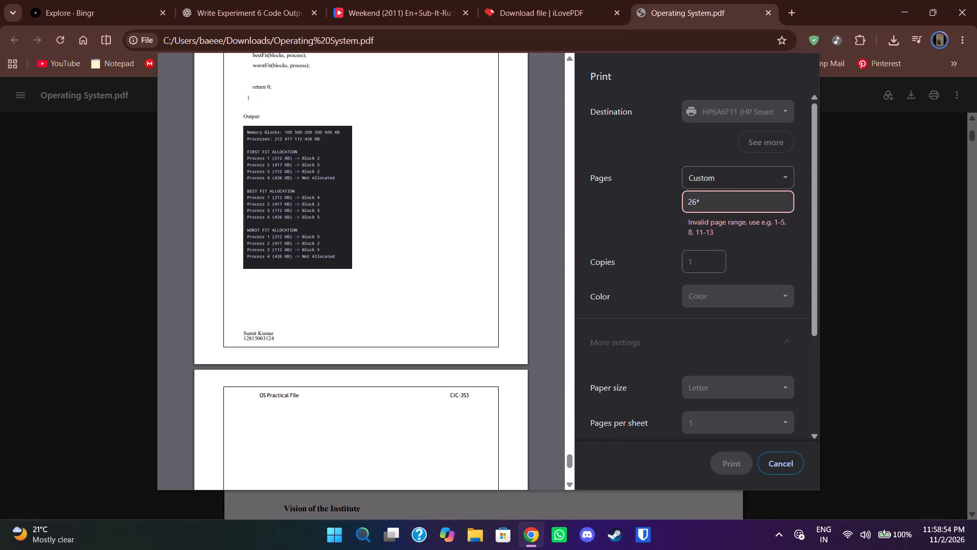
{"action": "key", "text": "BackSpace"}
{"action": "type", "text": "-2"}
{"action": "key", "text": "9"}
Review the previewed EXPERIMENT -06 pages and send them to the HP Smart Tank printer.
{"action": "scroll", "coordinate": [488, 259], "scroll_direction": "up", "scroll_amount": 9}
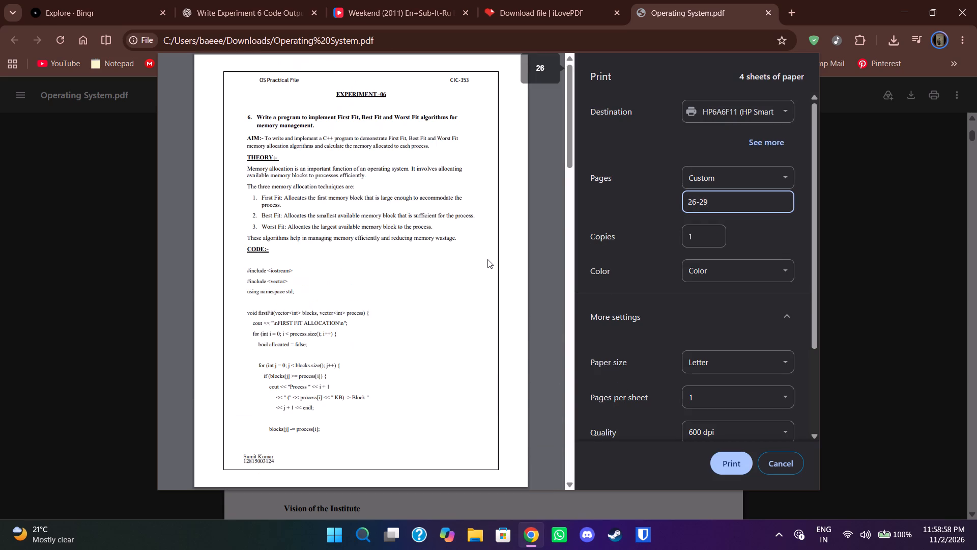
{"action": "scroll", "coordinate": [487, 259], "scroll_direction": "down", "scroll_amount": 5}
{"action": "scroll", "coordinate": [487, 259], "scroll_direction": "up", "scroll_amount": 9}
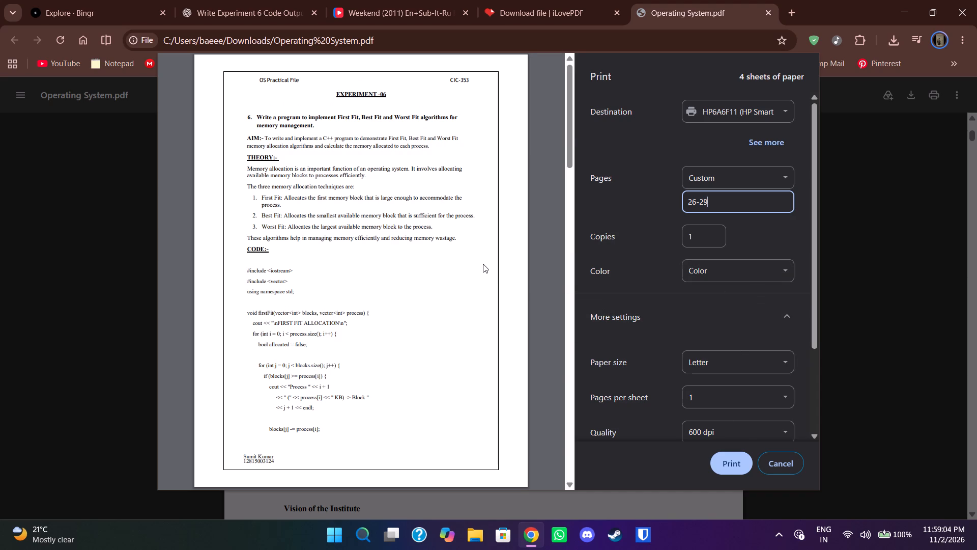
{"action": "scroll", "coordinate": [483, 264], "scroll_direction": "down", "scroll_amount": 6}
{"action": "left_click", "coordinate": [717, 458]}
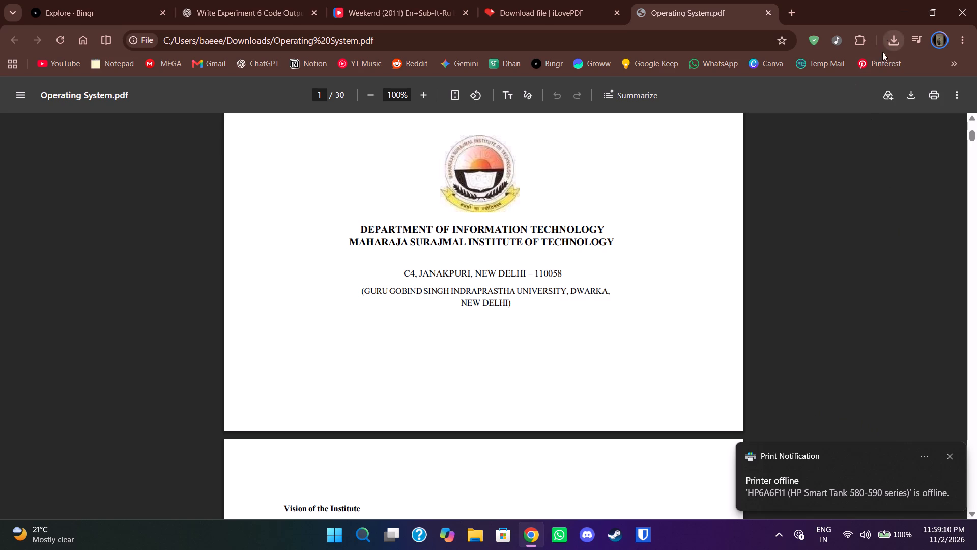
Reopen the print settings for Operating System.pdf, set custom pages 26-29, and choose Microsoft Print to PDF as the destination.
{"action": "left_click", "coordinate": [934, 99]}
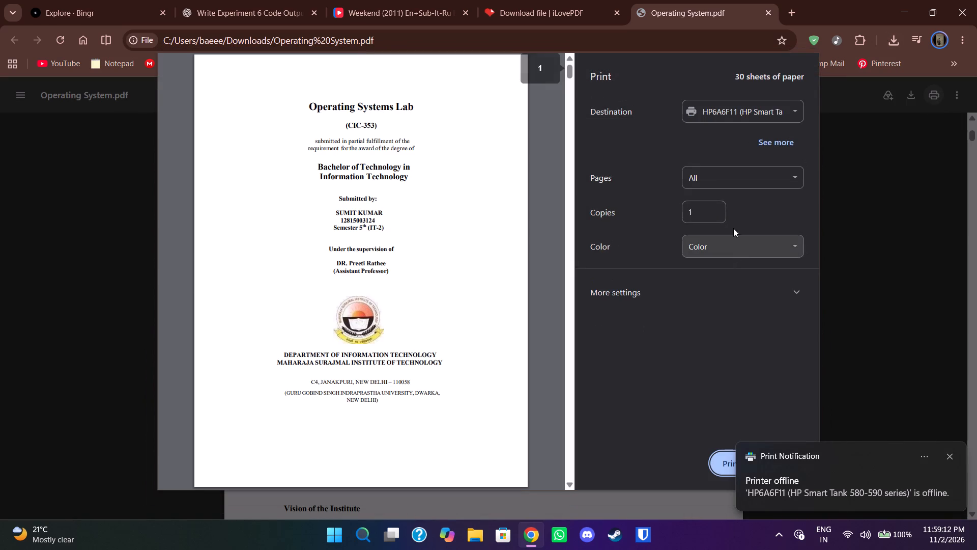
{"action": "left_click", "coordinate": [731, 173]}
{"action": "left_click", "coordinate": [716, 243]}
{"action": "left_click", "coordinate": [718, 197]}
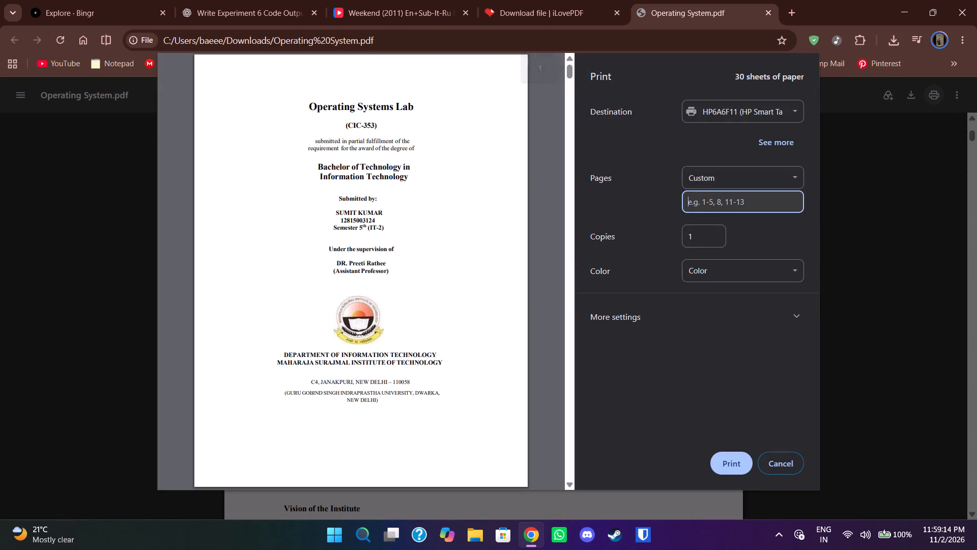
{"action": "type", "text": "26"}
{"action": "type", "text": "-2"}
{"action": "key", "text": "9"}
{"action": "left_click", "coordinate": [776, 111]}
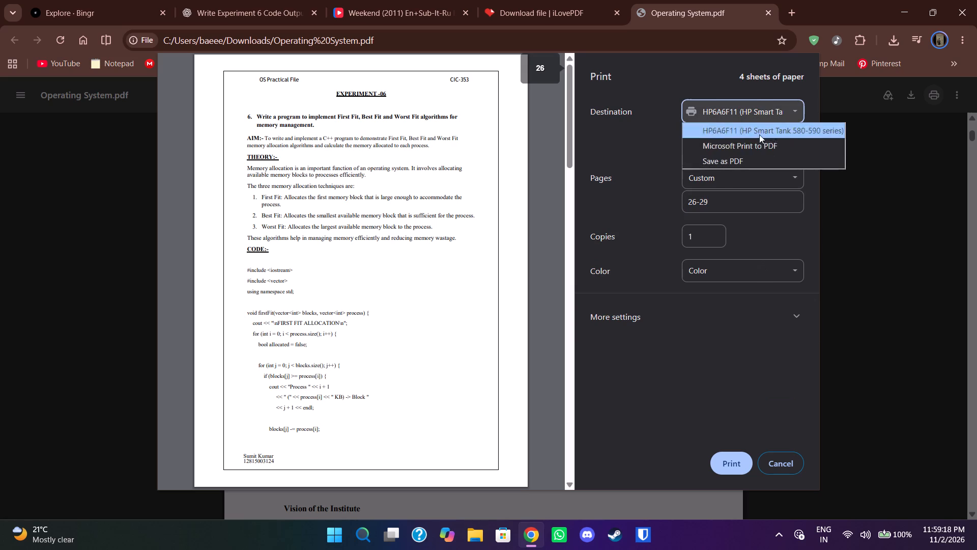
{"action": "left_click", "coordinate": [752, 142]}
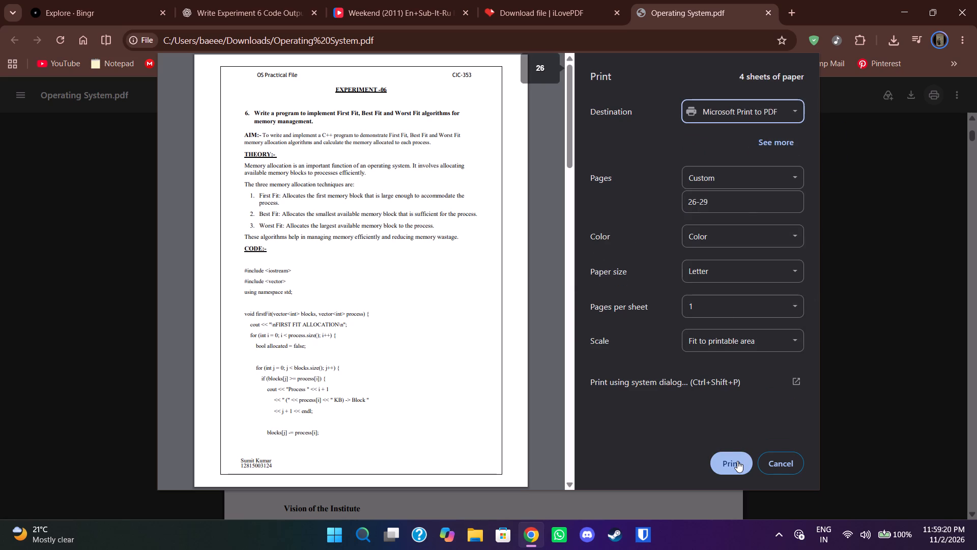
Review the selected pages, print them to a PDF file, and save it as "6th os" in the Downloads folder.
{"action": "scroll", "coordinate": [455, 387], "scroll_direction": "down", "scroll_amount": 2}
{"action": "scroll", "coordinate": [455, 387], "scroll_direction": "up", "scroll_amount": 1}
{"action": "scroll", "coordinate": [455, 387], "scroll_direction": "down", "scroll_amount": 1}
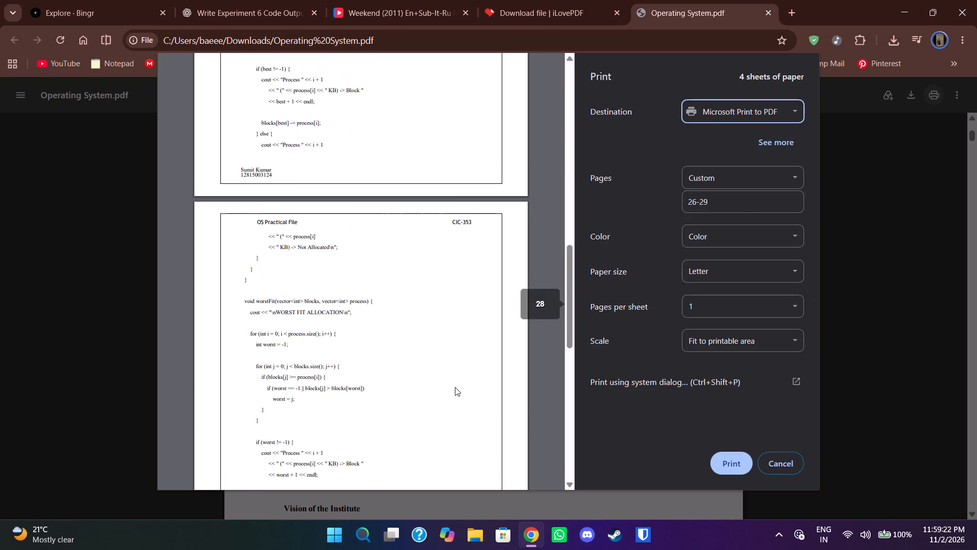
{"action": "scroll", "coordinate": [455, 387], "scroll_direction": "down", "scroll_amount": 4}
{"action": "left_click", "coordinate": [718, 456]}
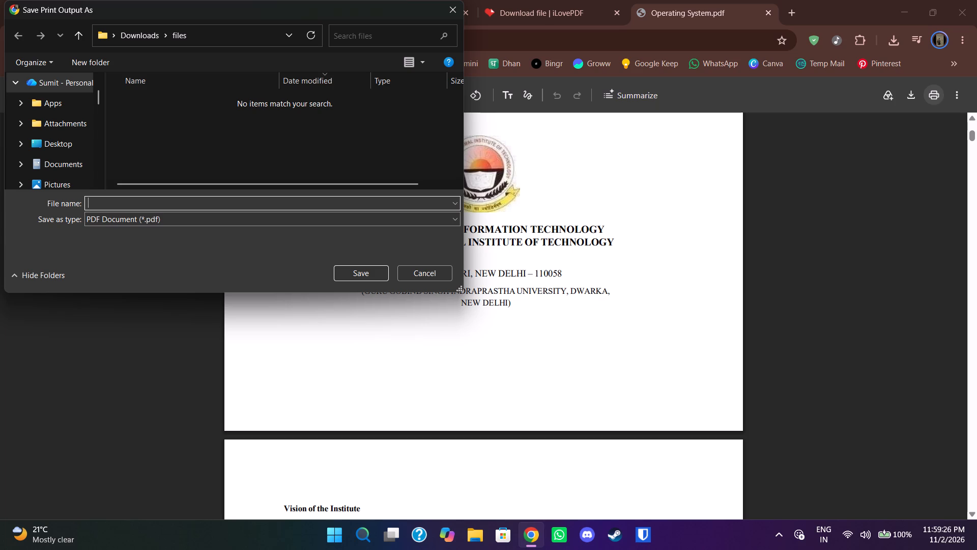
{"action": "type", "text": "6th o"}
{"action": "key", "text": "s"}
{"action": "left_click", "coordinate": [145, 38]}
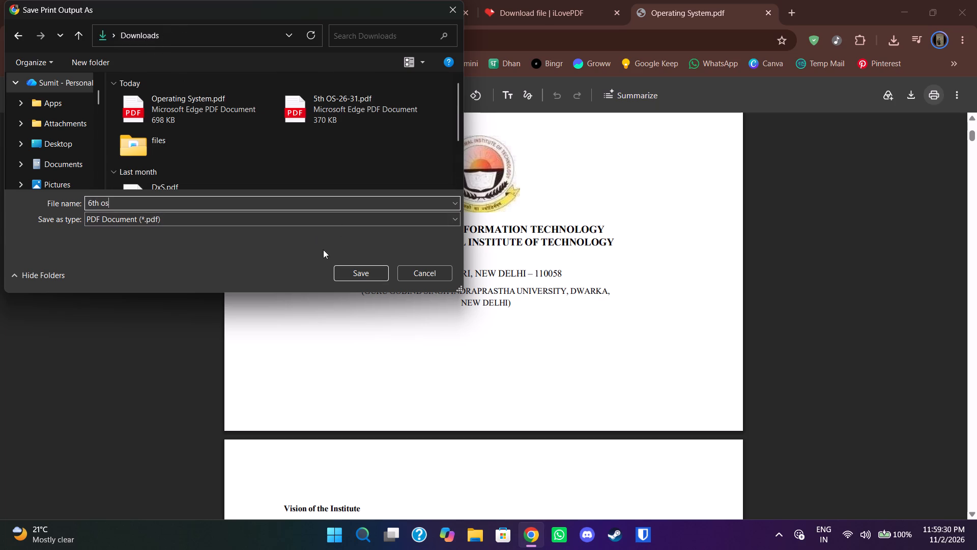
{"action": "left_click", "coordinate": [357, 275]}
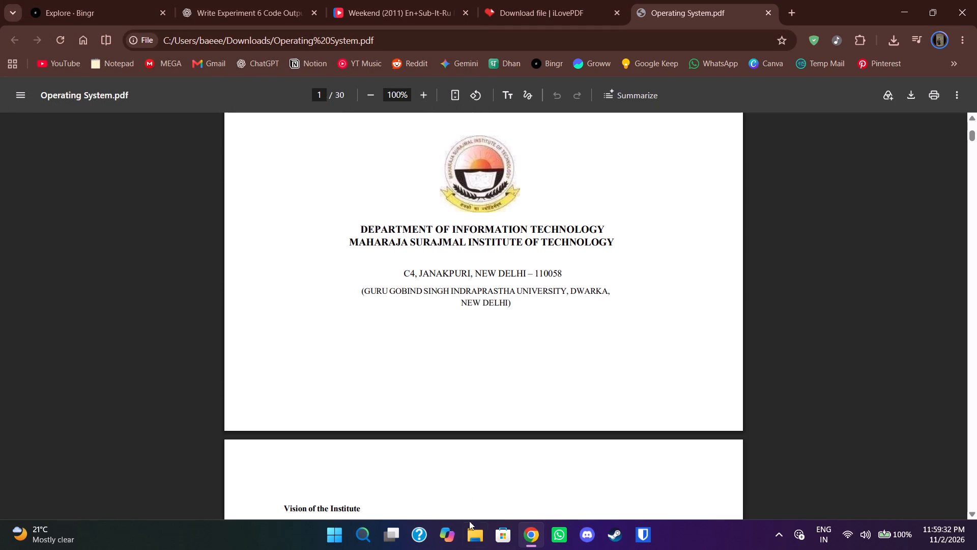
Switch to File Explorer and open the Downloads folder.
{"action": "left_click", "coordinate": [470, 525]}
{"action": "left_click", "coordinate": [48, 335]}
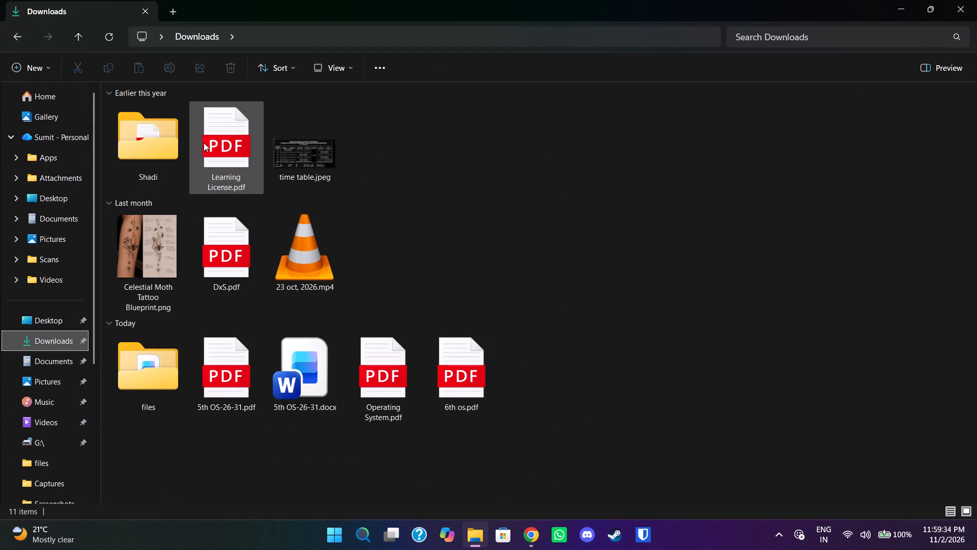
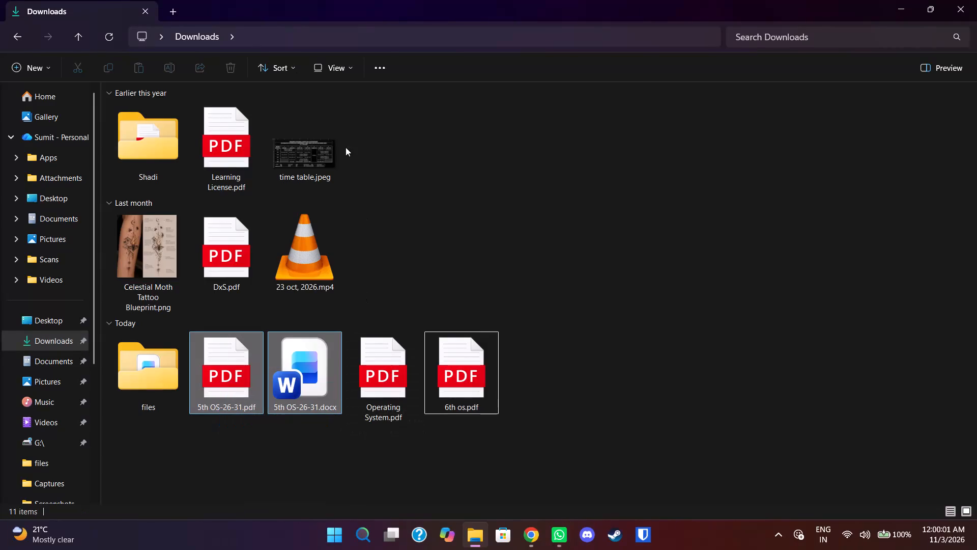
Delete 5th OS-26-31.pdf, 5th OS-26-31.docx, Operating System.pdf and 6th os.pdf from the Downloads folder.
{"action": "left_click", "coordinate": [221, 68]}
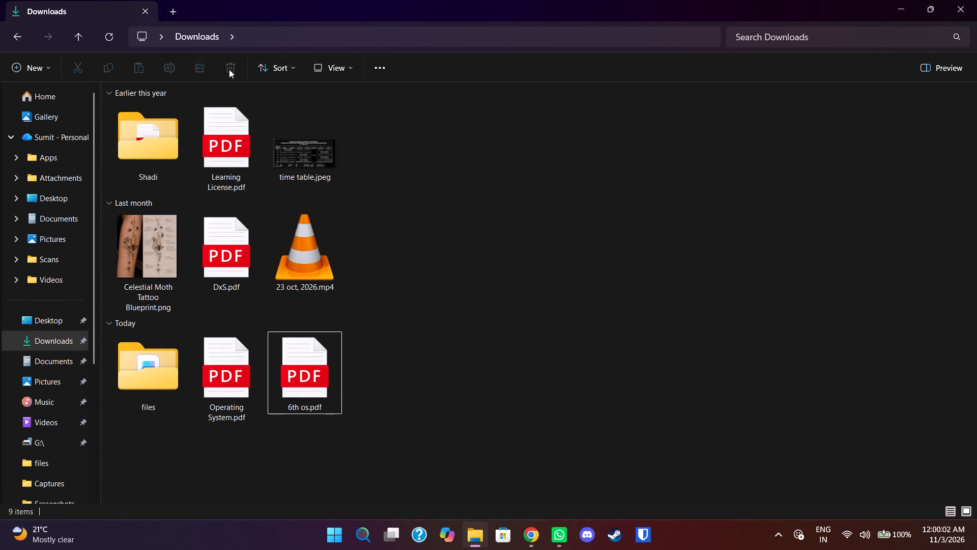
{"action": "left_click_drag", "start_coordinate": [237, 457], "coordinate": [357, 366]}
{"action": "left_click", "coordinate": [236, 71]}
Open the files folder inside Downloads.
{"action": "double_click", "coordinate": [130, 384]}
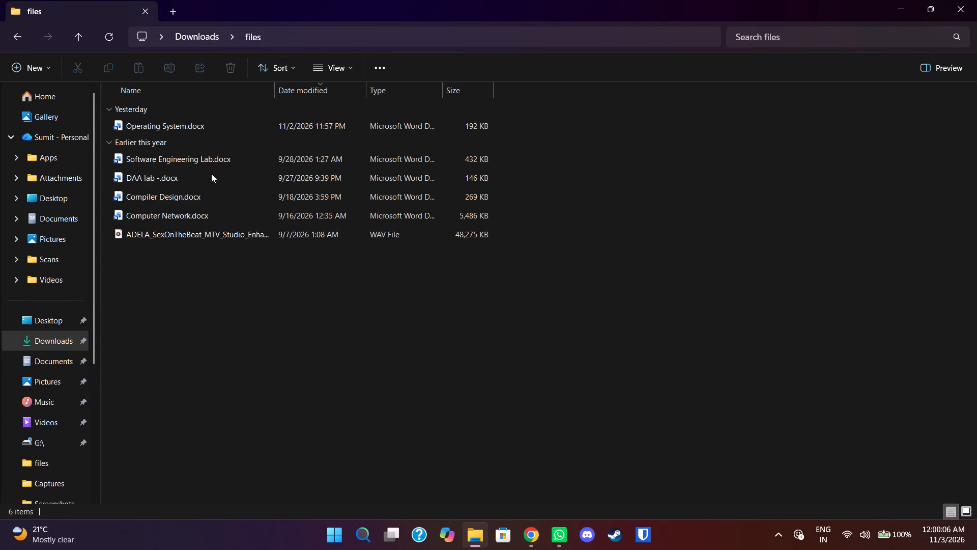
Open Operating System.docx from the files folder and open the footer on its last page.
{"action": "double_click", "coordinate": [230, 130]}
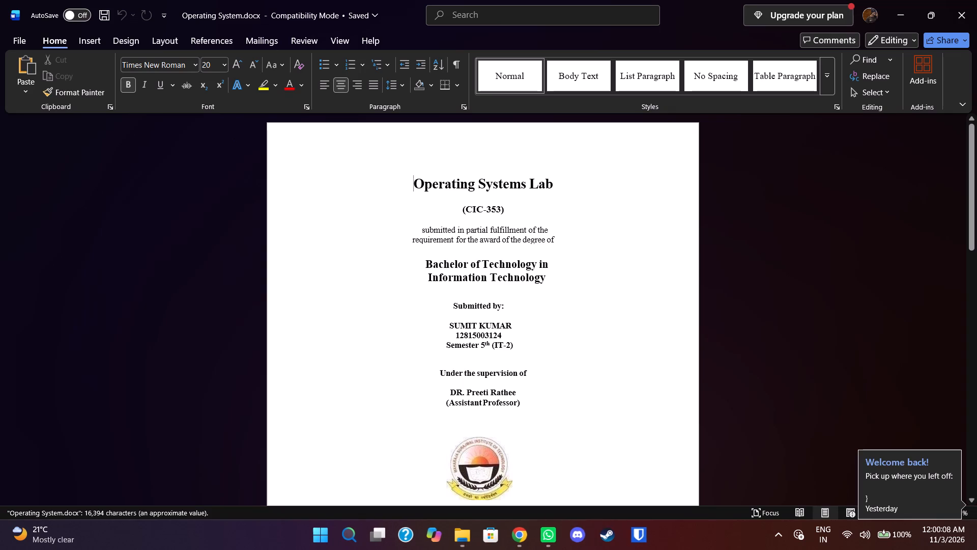
{"action": "scroll", "coordinate": [793, 184], "scroll_direction": "down", "scroll_amount": 4}
{"action": "left_click_drag", "start_coordinate": [972, 161], "coordinate": [943, 463]}
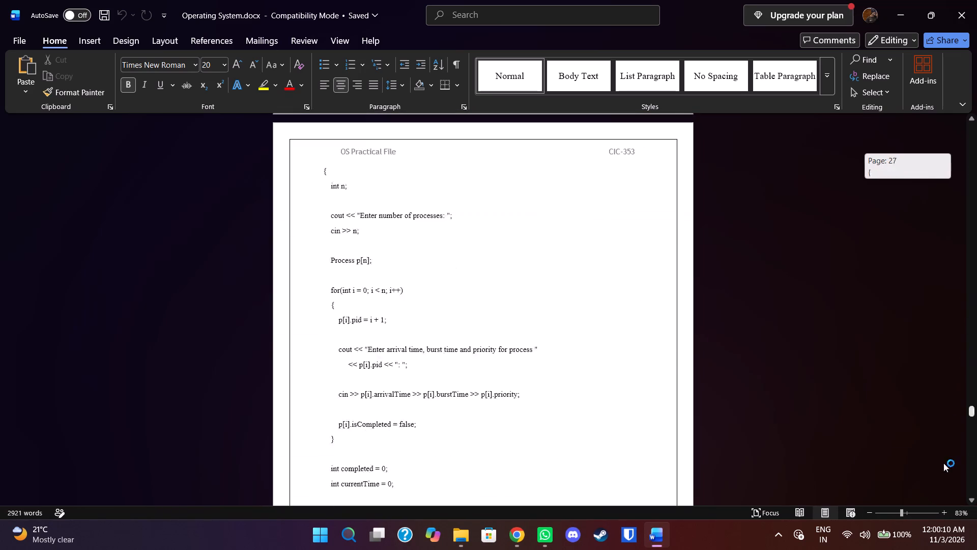
{"action": "left_click_drag", "start_coordinate": [943, 463], "coordinate": [941, 519]}
{"action": "double_click", "coordinate": [356, 461]}
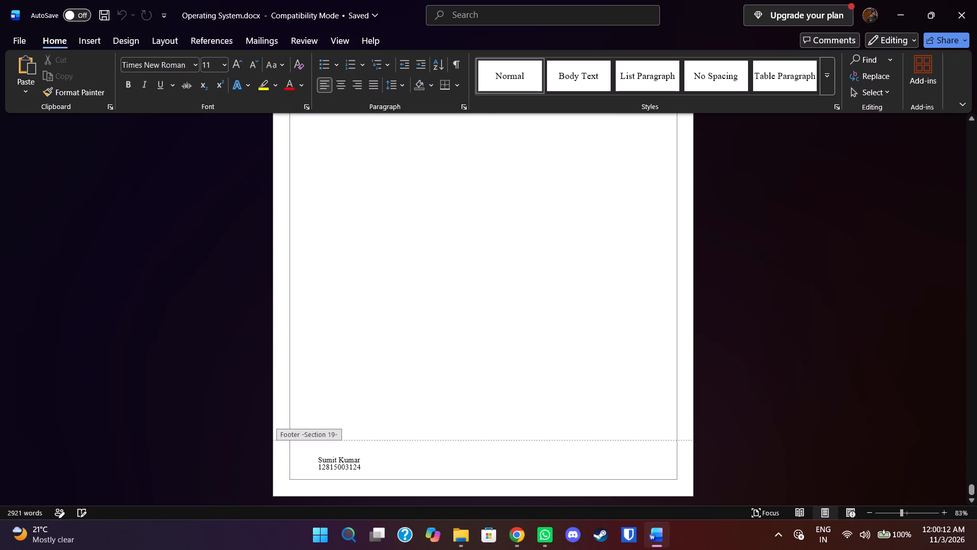
Switch to the Chrome browser window.
{"action": "left_click", "coordinate": [520, 533]}
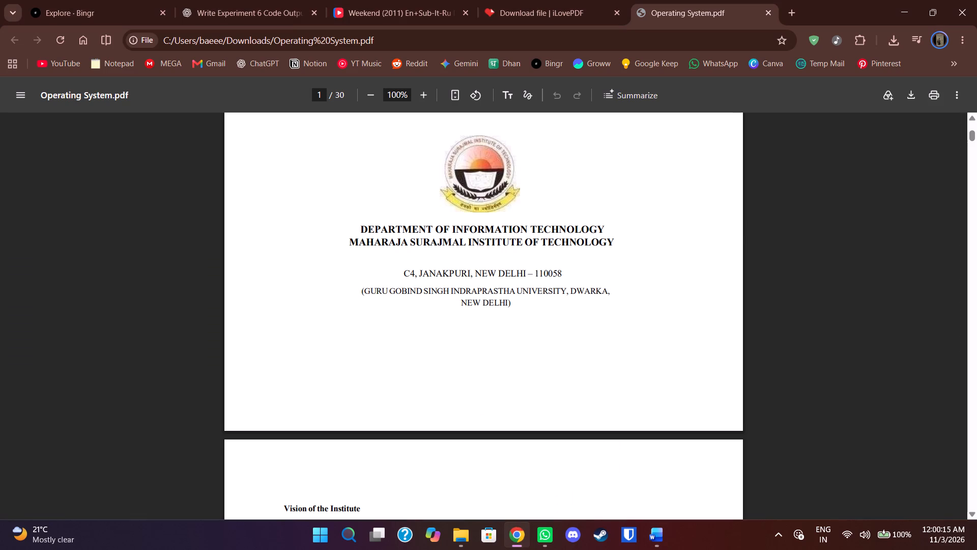
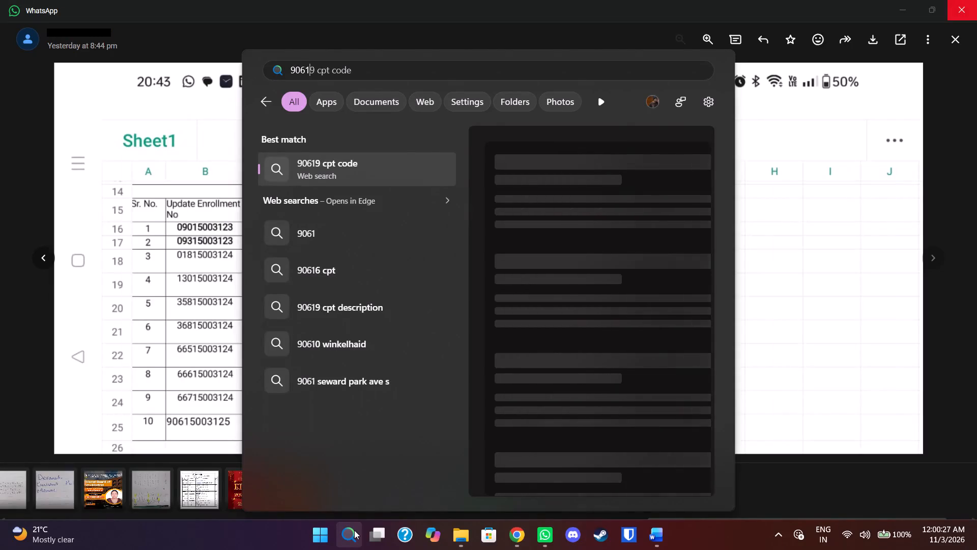
Finish entering the enrollment number from row 10 of the sheet image into Windows search and select the whole number.
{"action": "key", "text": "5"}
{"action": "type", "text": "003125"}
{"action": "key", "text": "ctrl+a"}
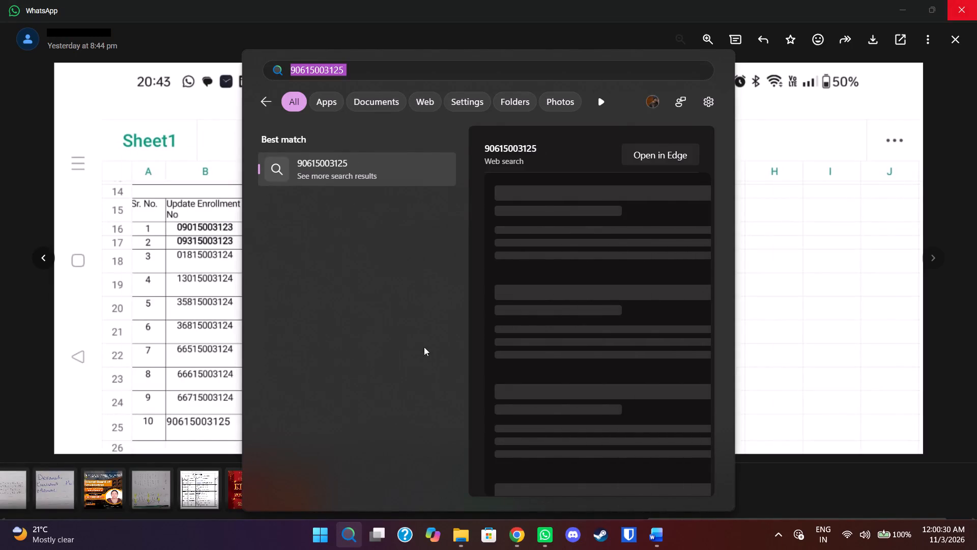
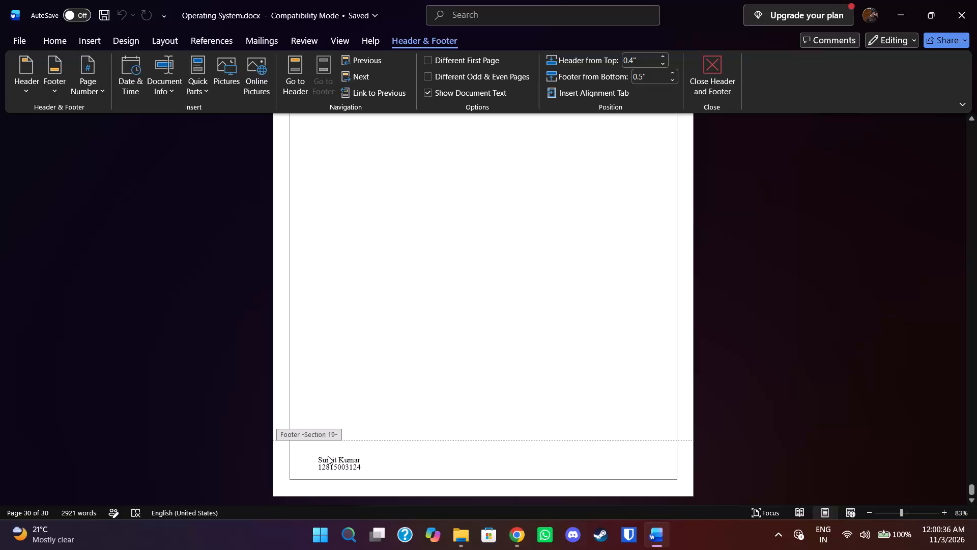
Replace the student name and enrollment number in the Section 19 footer with the other student's name and the copied enrollment number.
{"action": "scroll", "coordinate": [326, 441], "scroll_direction": "down", "scroll_amount": 3}
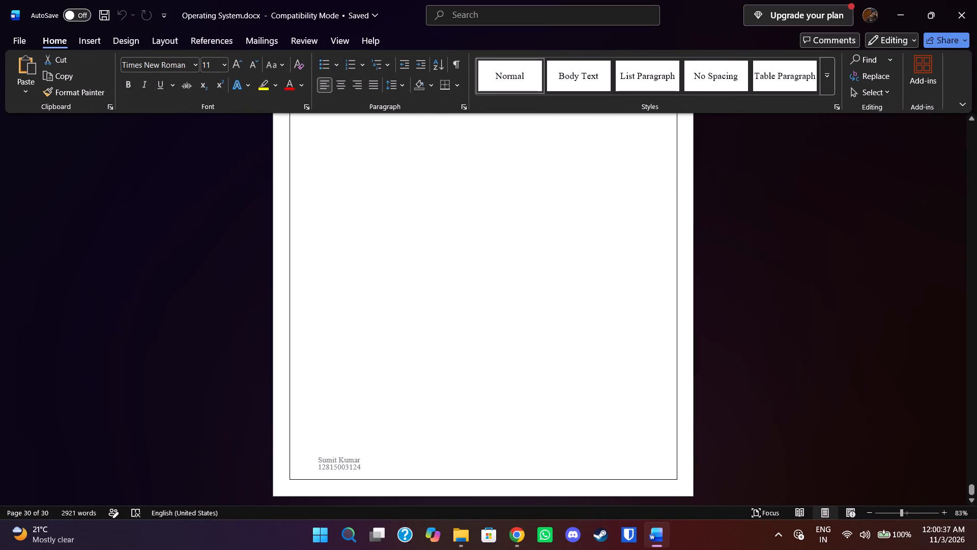
{"action": "triple_click", "coordinate": [337, 462]}
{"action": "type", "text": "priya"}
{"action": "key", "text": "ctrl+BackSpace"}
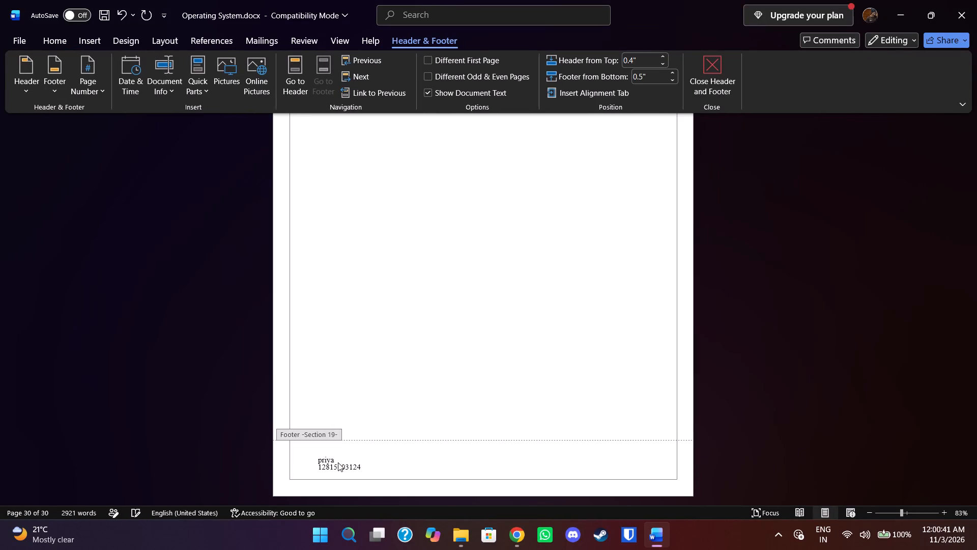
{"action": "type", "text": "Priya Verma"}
{"action": "double_click", "coordinate": [338, 465]}
{"action": "key", "text": "ctrl+v"}
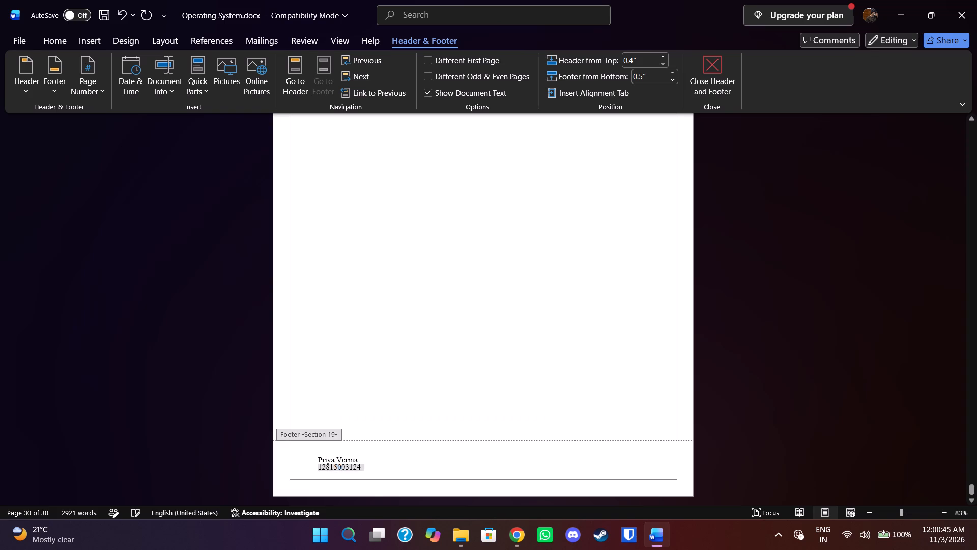
{"action": "double_click", "coordinate": [369, 427]}
Remove the blank last page after the memory allocation output image and save the document.
{"action": "left_click", "coordinate": [370, 427]}
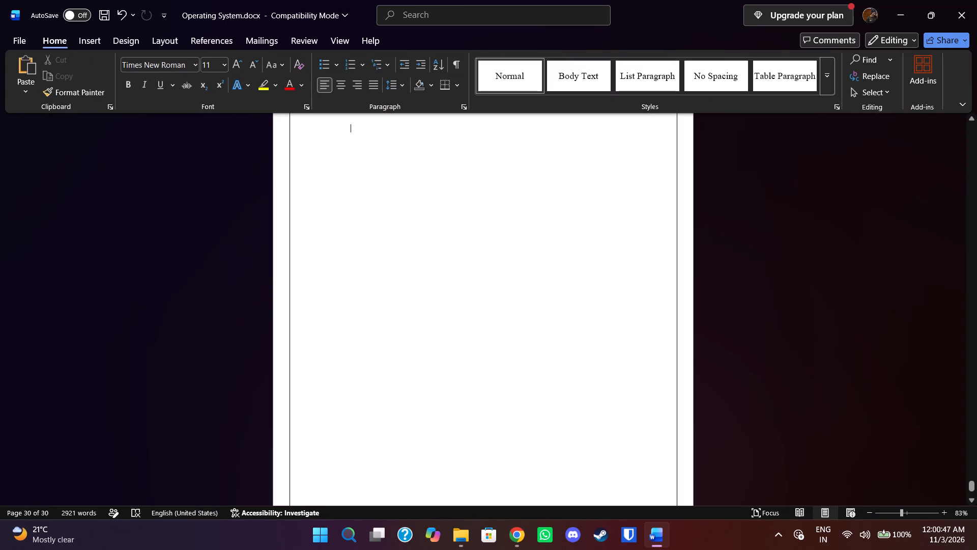
{"action": "key", "text": "BackSpace"}
{"action": "key", "text": "BackSpace"}
{"action": "key", "text": "BackSpace"}
{"action": "key", "text": "BackSpace"}
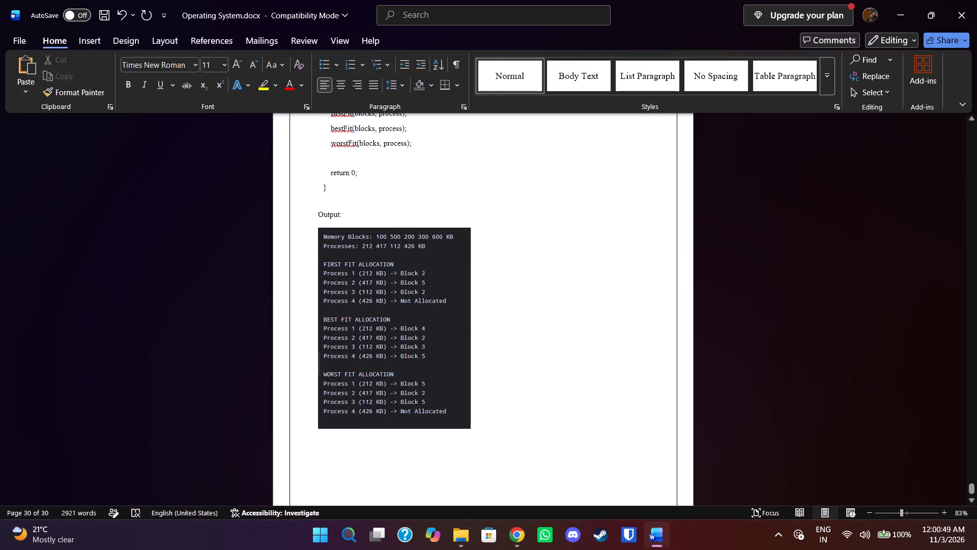
{"action": "key", "text": "BackSpace"}
{"action": "key", "text": "BackSpace"}
{"action": "key", "text": "ctrl+s"}
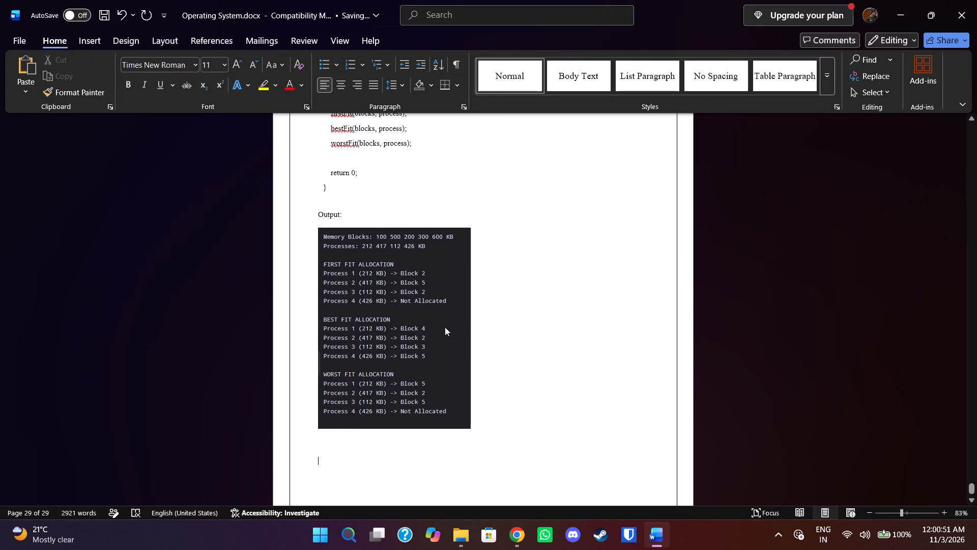
Switch to Chrome and go to the iLovePDF page with the converted Word file.
{"action": "left_click", "coordinate": [516, 532]}
{"action": "left_click", "coordinate": [559, 7]}
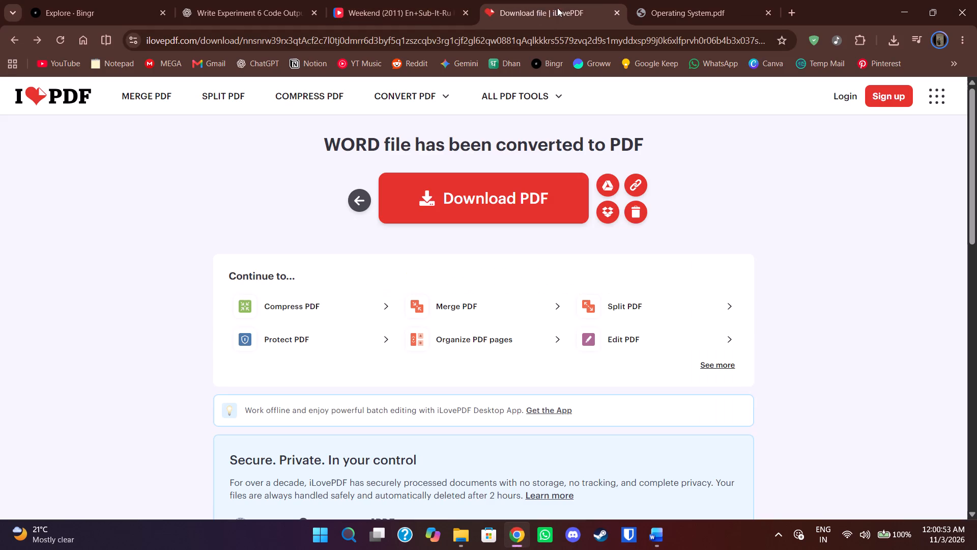
Convert Operating System.docx to PDF in iLovePDF, download the result and close the converter page.
{"action": "left_click", "coordinate": [354, 204]}
{"action": "left_click", "coordinate": [458, 214]}
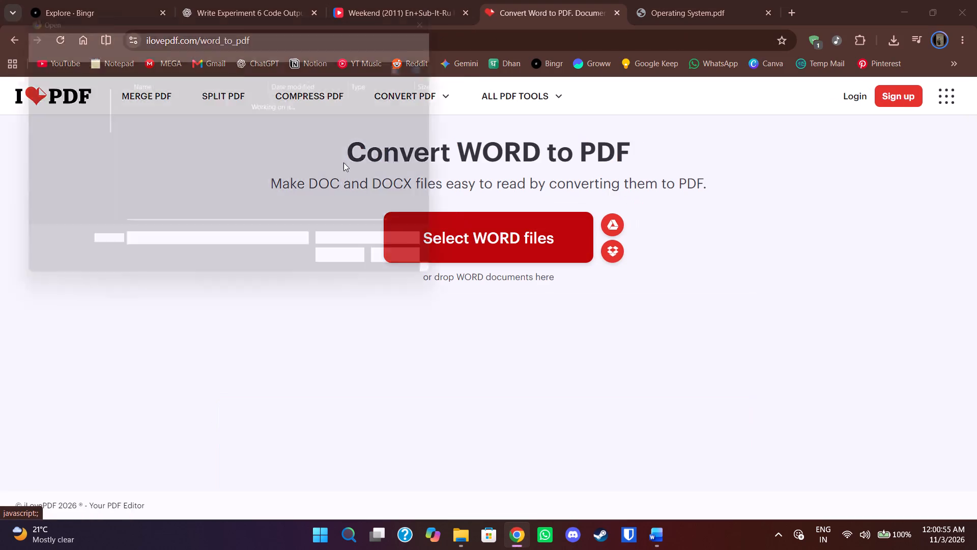
{"action": "left_click", "coordinate": [185, 115]}
{"action": "left_click", "coordinate": [353, 270]}
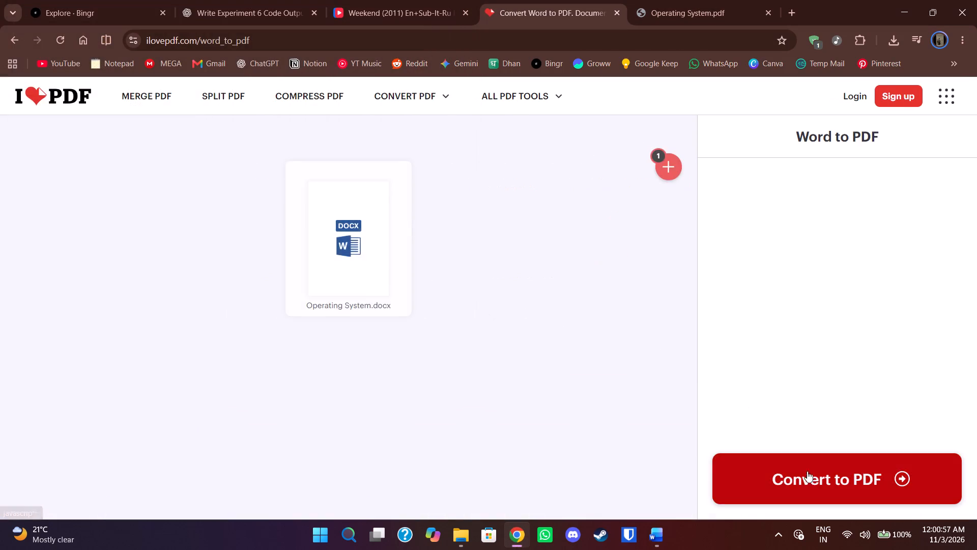
{"action": "left_click", "coordinate": [809, 476]}
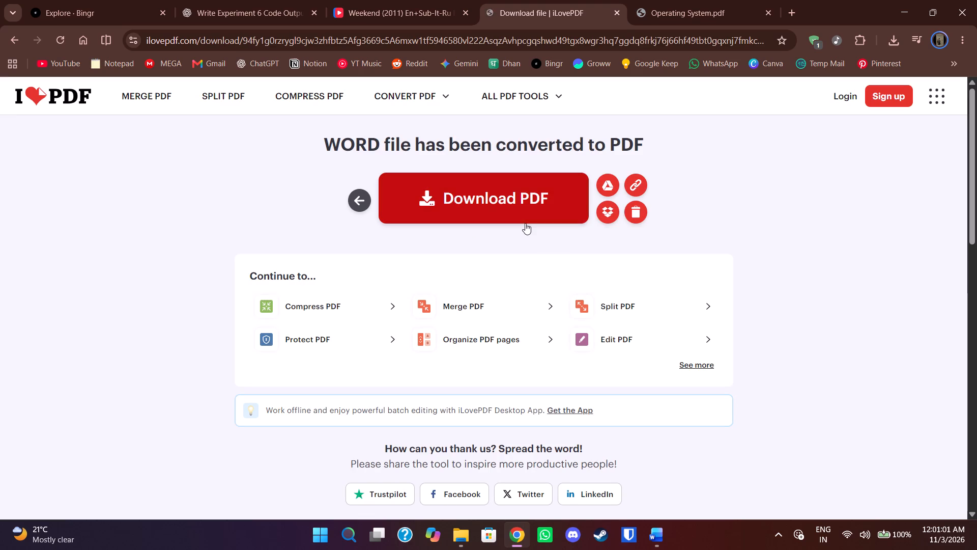
{"action": "left_click", "coordinate": [515, 211]}
{"action": "key", "text": "ctrl+w"}
Switch to Word and undo the recent edits in Operating System.docx, including the changed name and roll number in the footer.
{"action": "key", "text": "alt+Tab"}
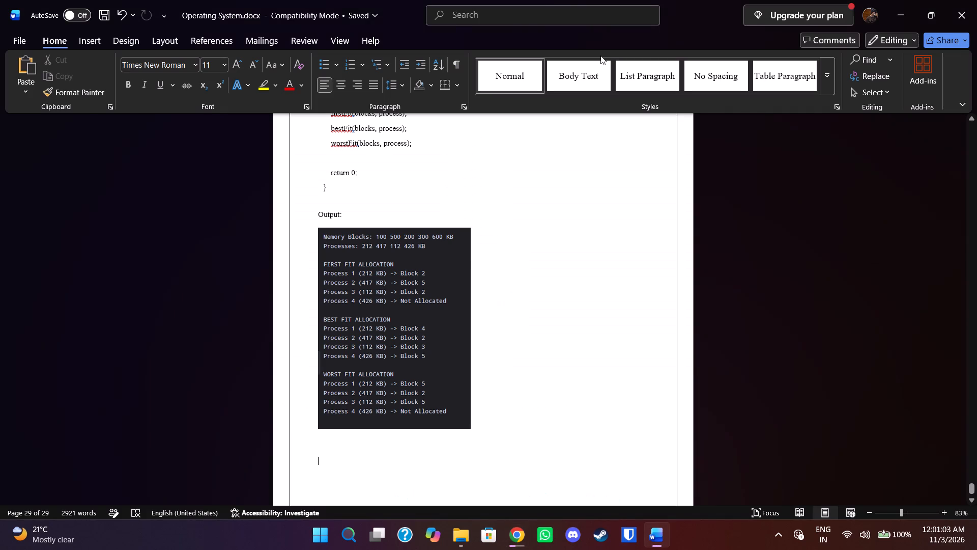
{"action": "key", "text": "ctrl+z"}
{"action": "key", "text": "ctrl+z"}
{"action": "key", "text": "ctrl+z"}
{"action": "scroll", "coordinate": [487, 287], "scroll_direction": "down", "scroll_amount": 1}
{"action": "key", "text": "ctrl+z"}
{"action": "key", "text": "ctrl+z"}
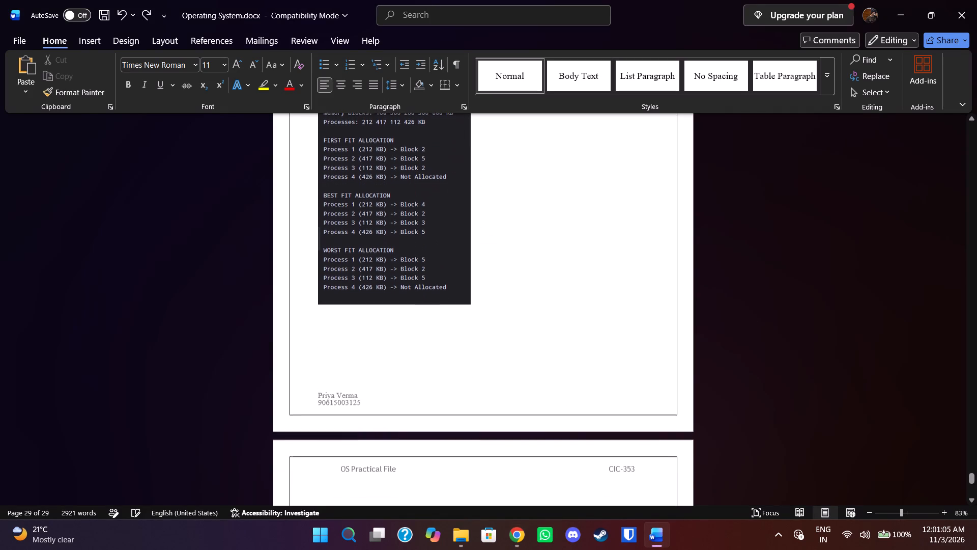
{"action": "key", "text": "ctrl+z"}
{"action": "key", "text": "ctrl+z"}
{"action": "key", "text": "ctrl+z"}
{"action": "key", "text": "ctrl+z"}
{"action": "key", "text": "ctrl+z"}
{"action": "key", "text": "ctrl+z"}
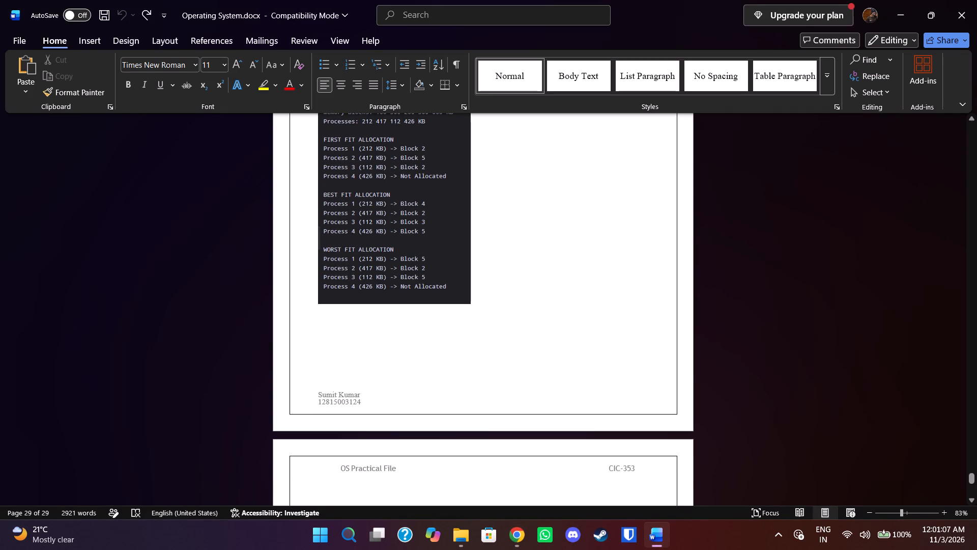
Remove the trailing blank page after the output image in Operating System.docx, then save and close the document.
{"action": "key", "text": "BackSpace"}
{"action": "key", "text": "BackSpace"}
{"action": "key", "text": "BackSpace"}
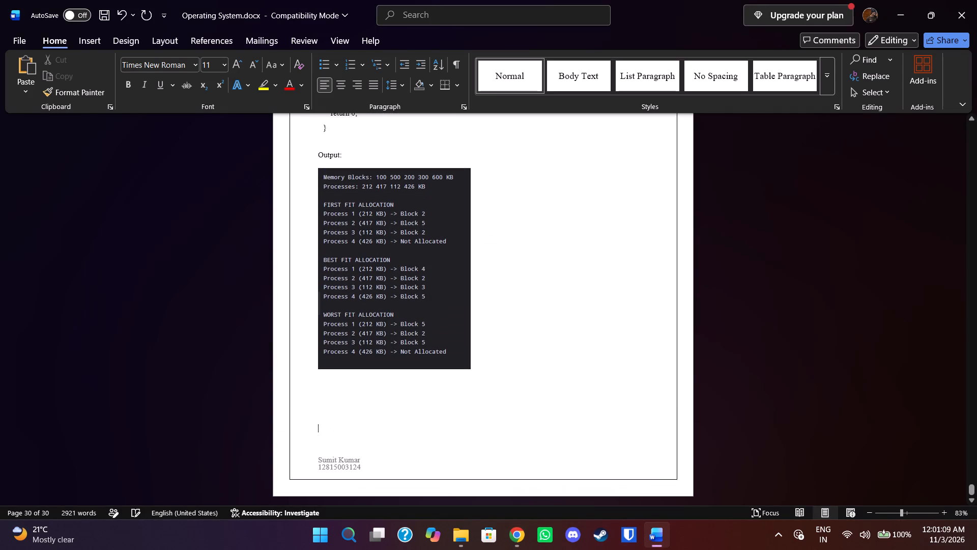
{"action": "key", "text": "ctrl+s"}
{"action": "left_click", "coordinate": [976, 0]}
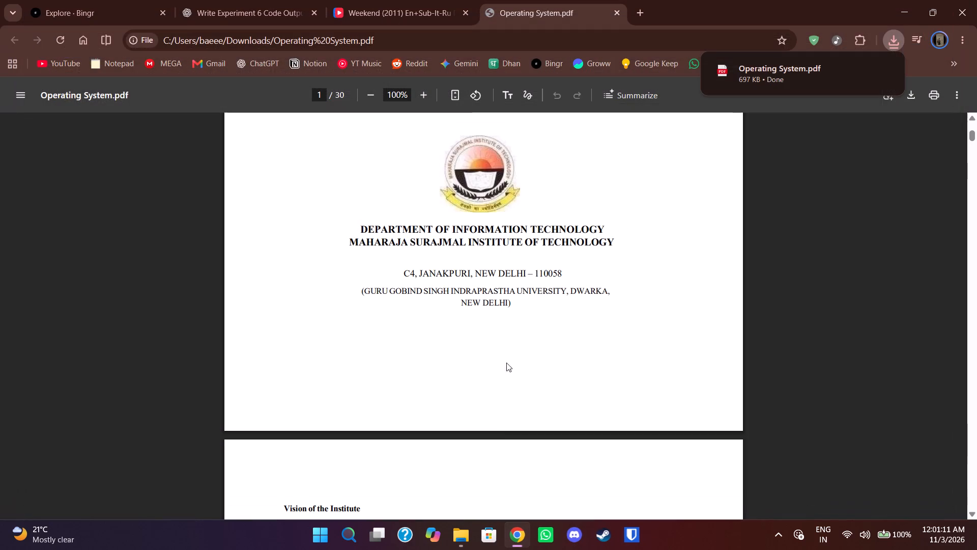
Open the newly downloaded Operating System.pdf in Chrome and set its print range to pages 26-29.
{"action": "left_click", "coordinate": [834, 68]}
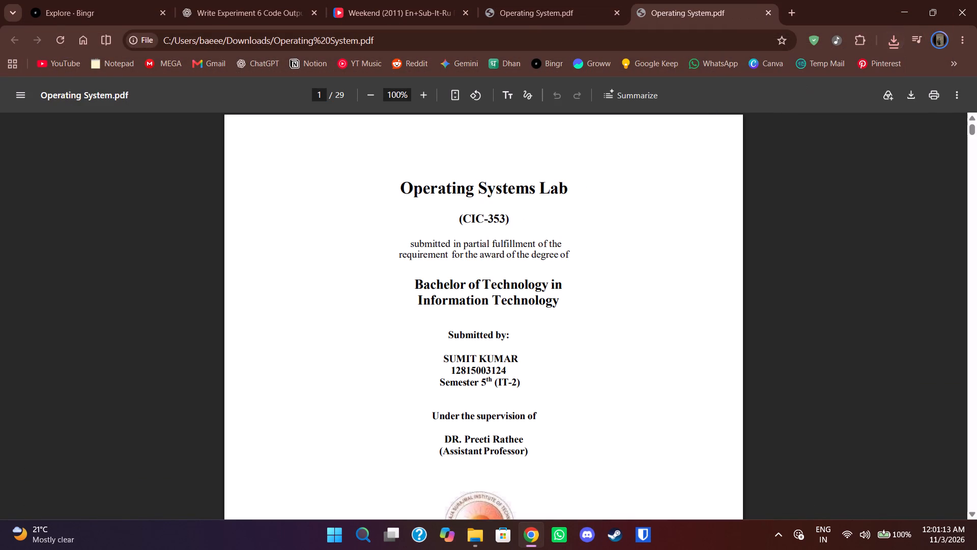
{"action": "key", "text": "ctrl+s"}
{"action": "key", "text": "ctrl+p"}
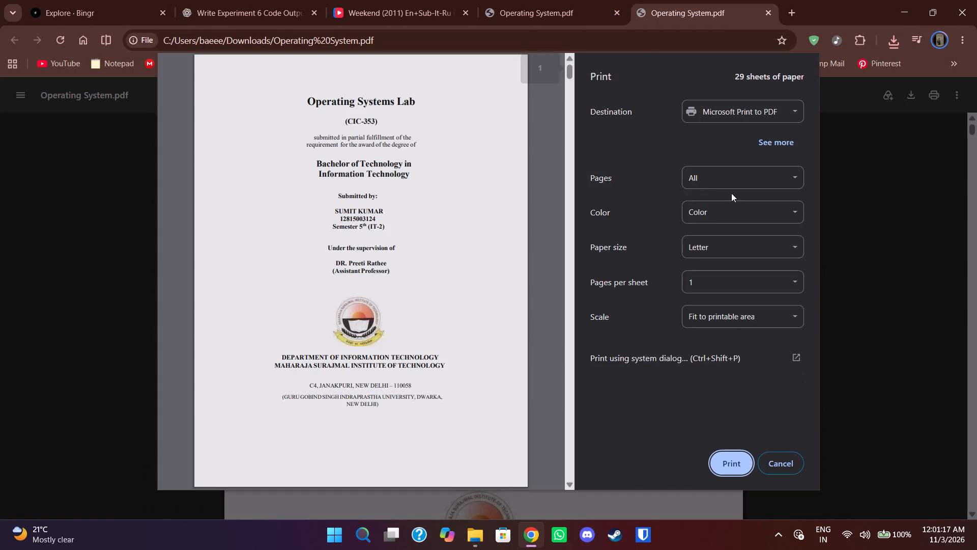
{"action": "left_click", "coordinate": [739, 175]}
{"action": "left_click", "coordinate": [712, 241]}
{"action": "left_click", "coordinate": [717, 208]}
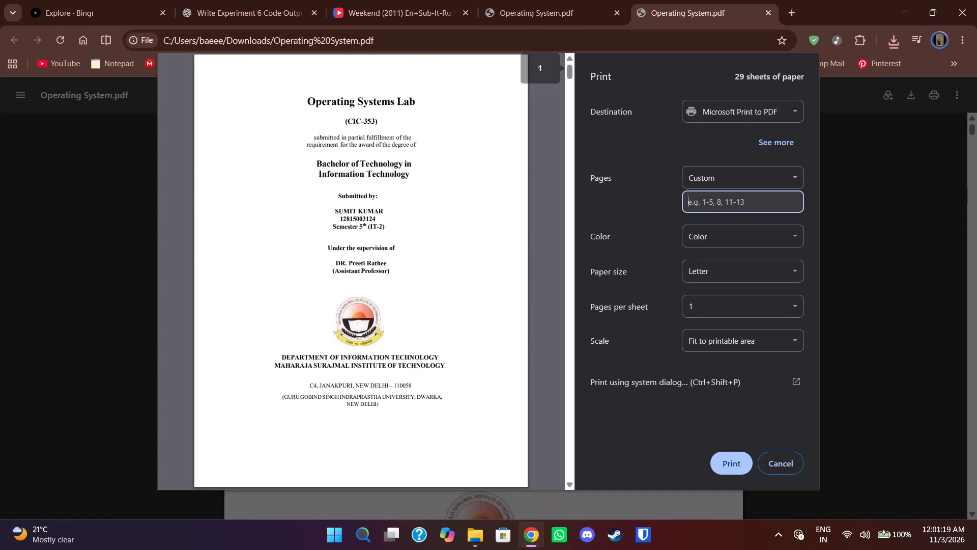
{"action": "key", "text": "2"}
{"action": "key", "text": "6"}
{"action": "key", "text": "minus"}
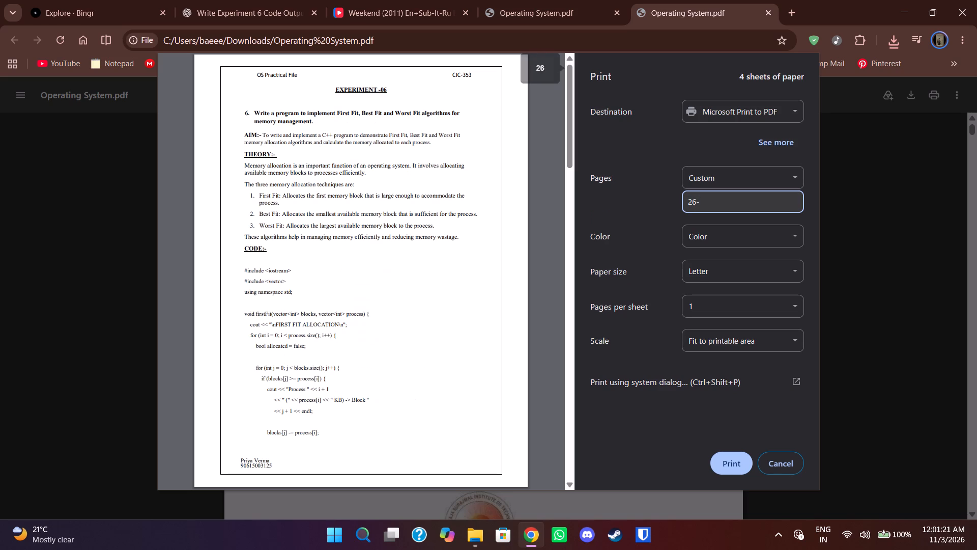
{"action": "key", "text": "2"}
{"action": "key", "text": "8"}
{"action": "scroll", "coordinate": [362, 178], "scroll_direction": "down", "scroll_amount": 2}
{"action": "scroll", "coordinate": [362, 178], "scroll_direction": "up", "scroll_amount": 1}
{"action": "scroll", "coordinate": [362, 178], "scroll_direction": "down", "scroll_amount": 3}
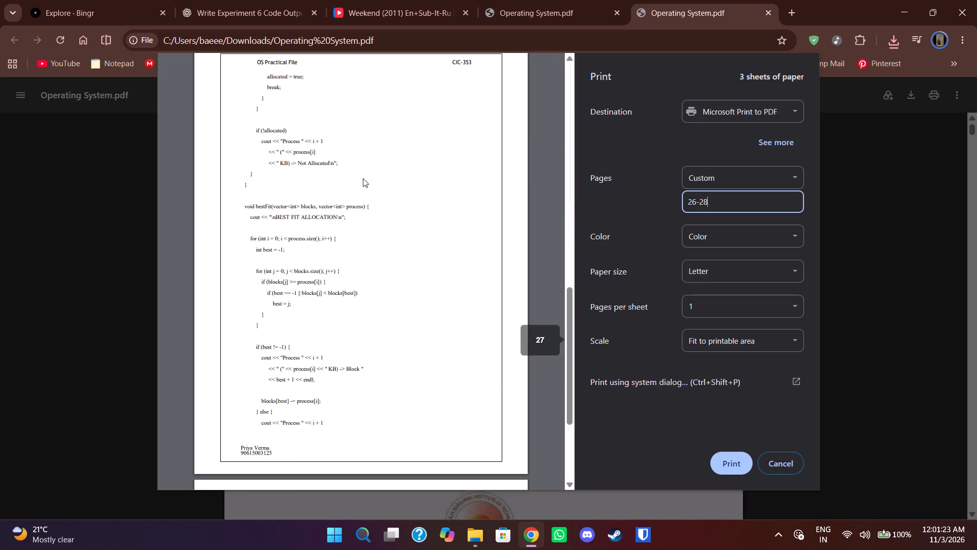
{"action": "scroll", "coordinate": [363, 178], "scroll_direction": "down", "scroll_amount": 2}
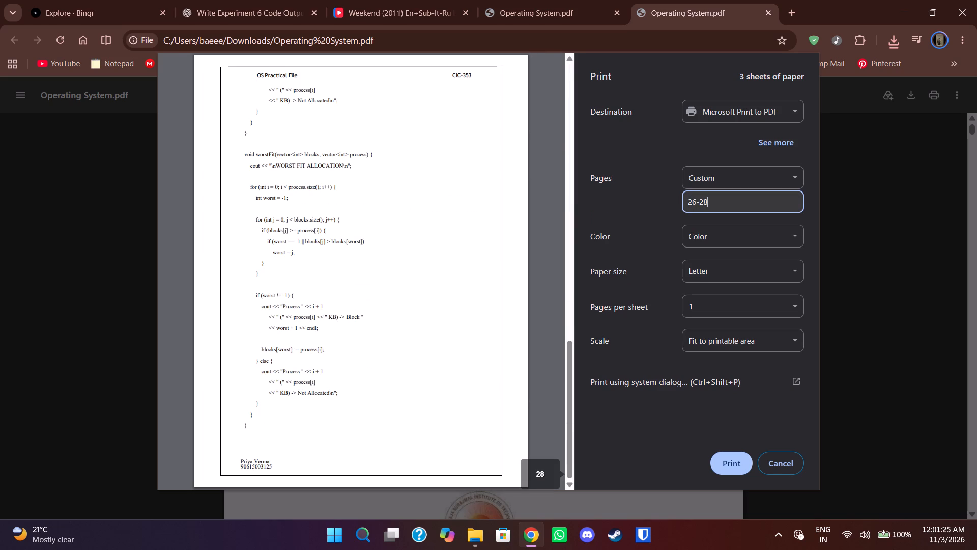
{"action": "key", "text": "BackSpace"}
{"action": "key", "text": "9"}
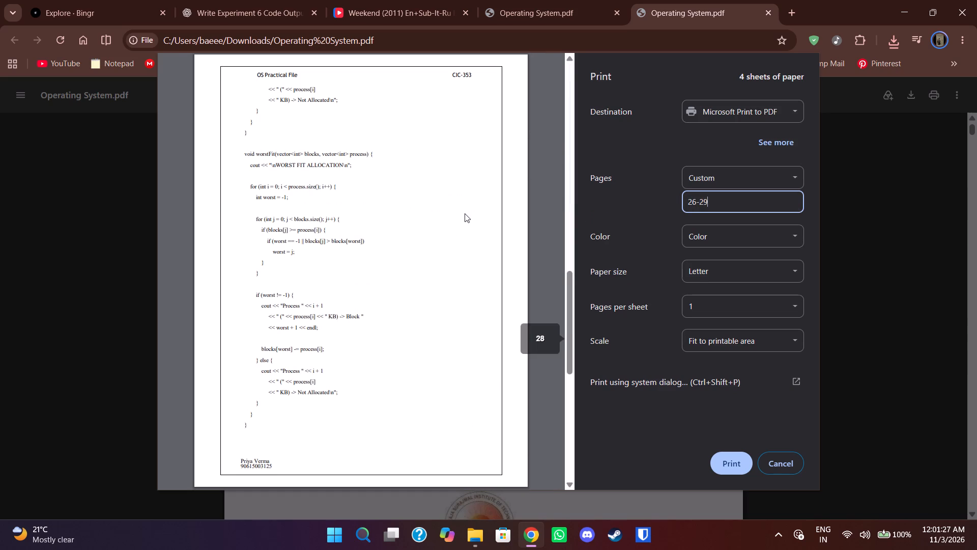
{"action": "scroll", "coordinate": [465, 213], "scroll_direction": "down", "scroll_amount": 2}
{"action": "scroll", "coordinate": [463, 209], "scroll_direction": "up", "scroll_amount": 6}
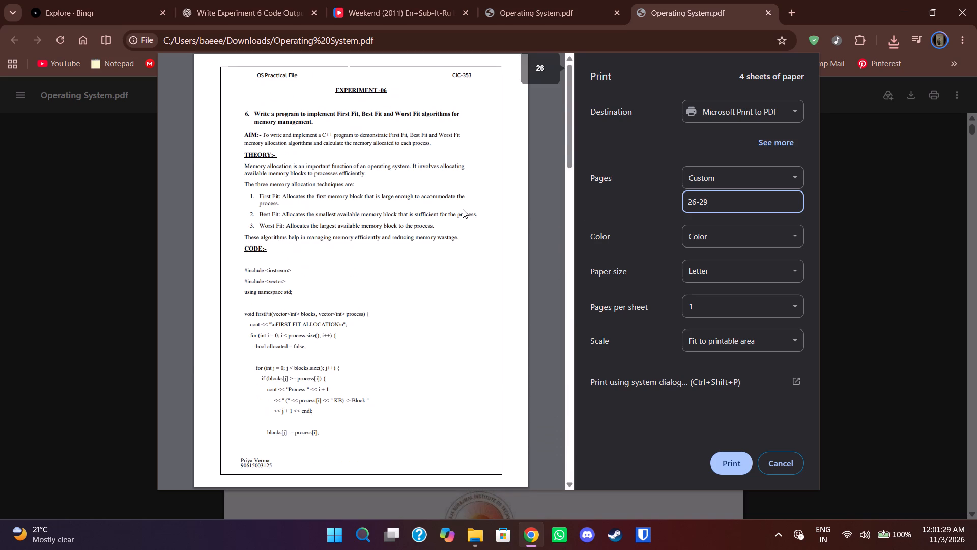
{"action": "left_click", "coordinate": [735, 184]}
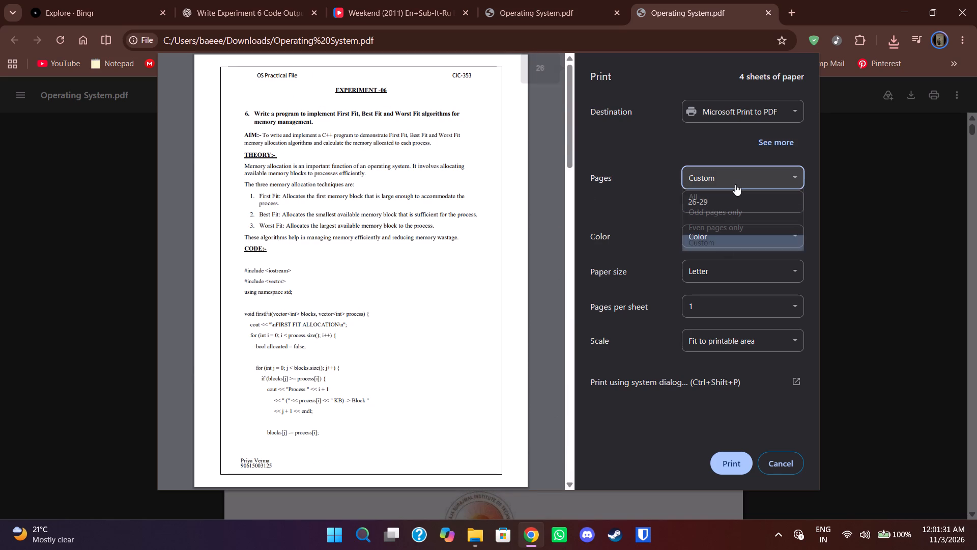
{"action": "left_click", "coordinate": [667, 184]}
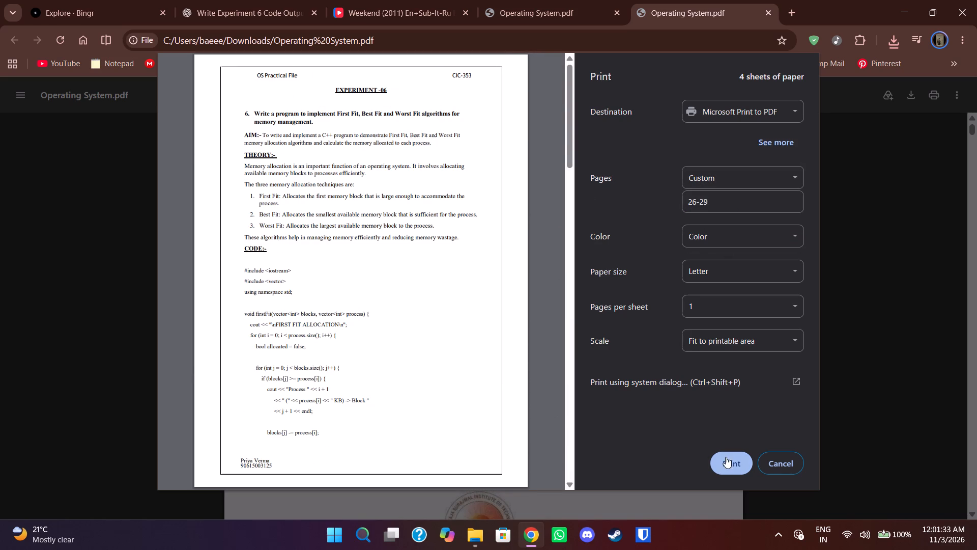
Print the selected pages with Microsoft Print to PDF and save the output as "os 6th" in the files folder inside Downloads.
{"action": "left_click", "coordinate": [725, 461]}
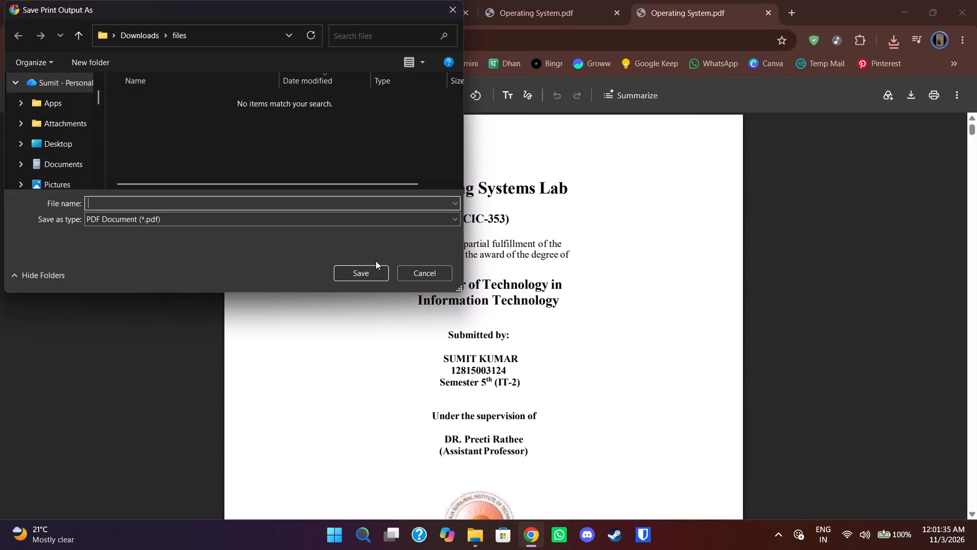
{"action": "type", "text": "os 6th"}
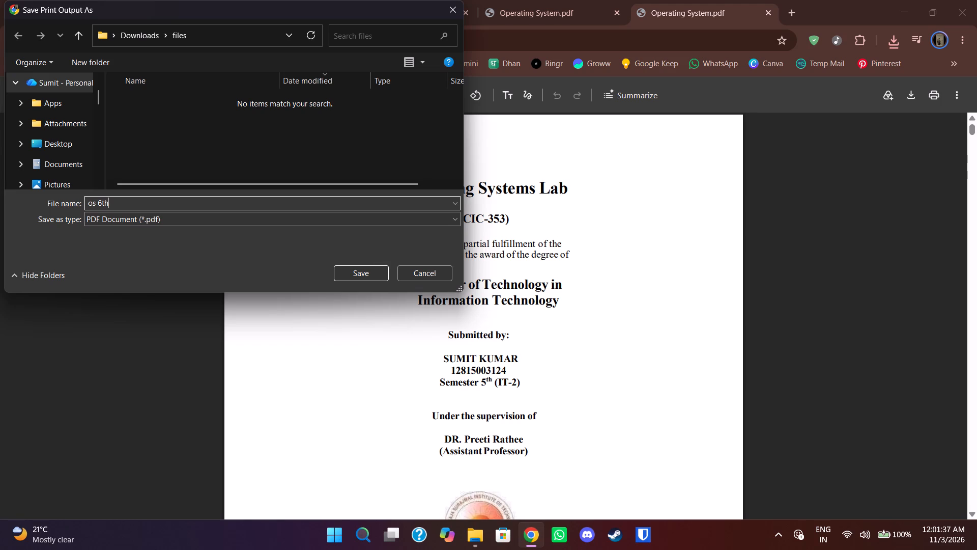
{"action": "left_click", "coordinate": [357, 270]}
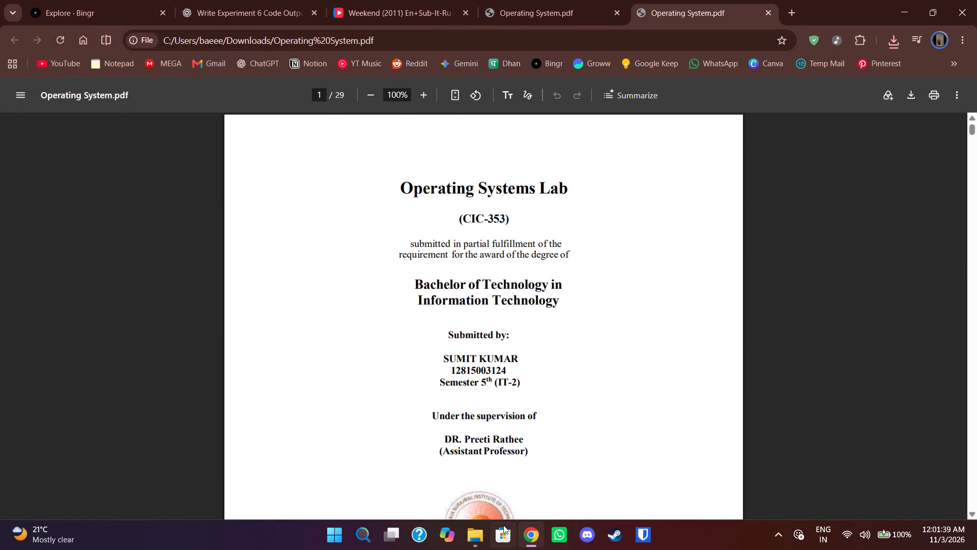
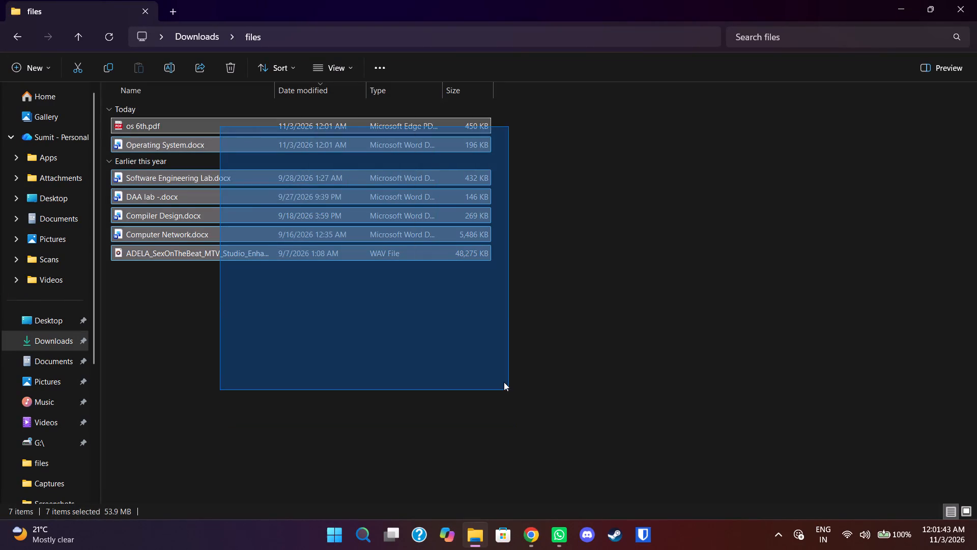
Select os 6th.pdf in the files folder and carry it over to Chrome.
{"action": "left_click", "coordinate": [353, 132]}
{"action": "left_click", "coordinate": [360, 128]}
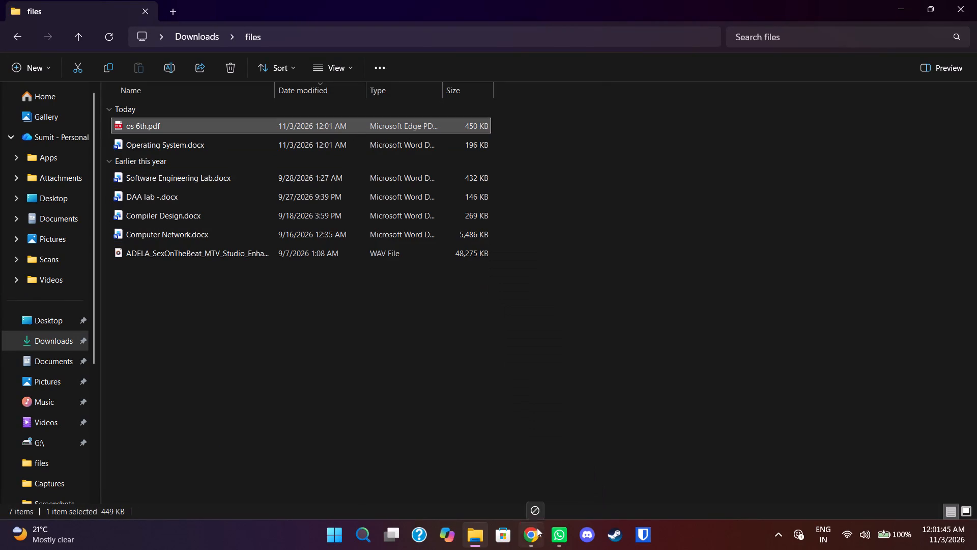
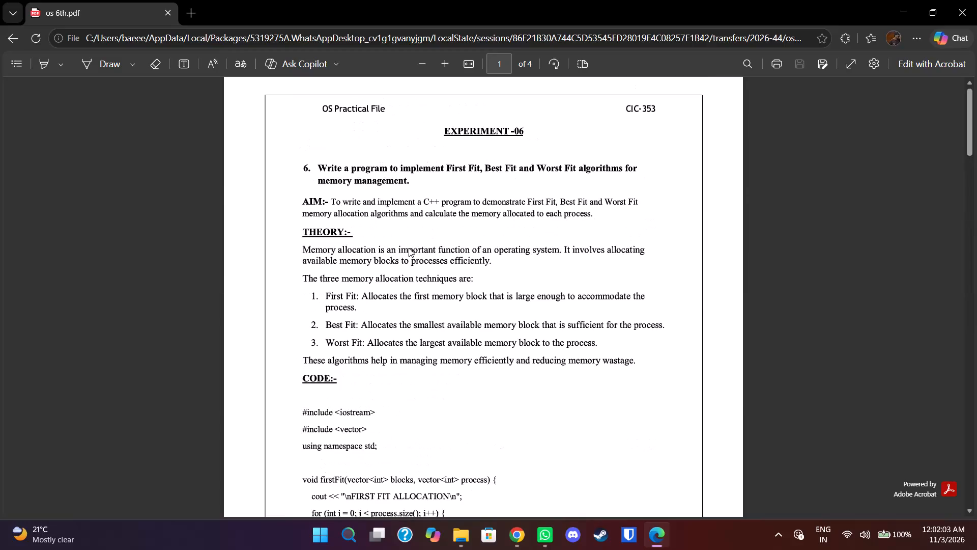
Check the EXPERIMENT -06 pages in os 6th.pdf, from the theory and code through to the output on the last page.
{"action": "scroll", "coordinate": [409, 248], "scroll_direction": "down", "scroll_amount": 3}
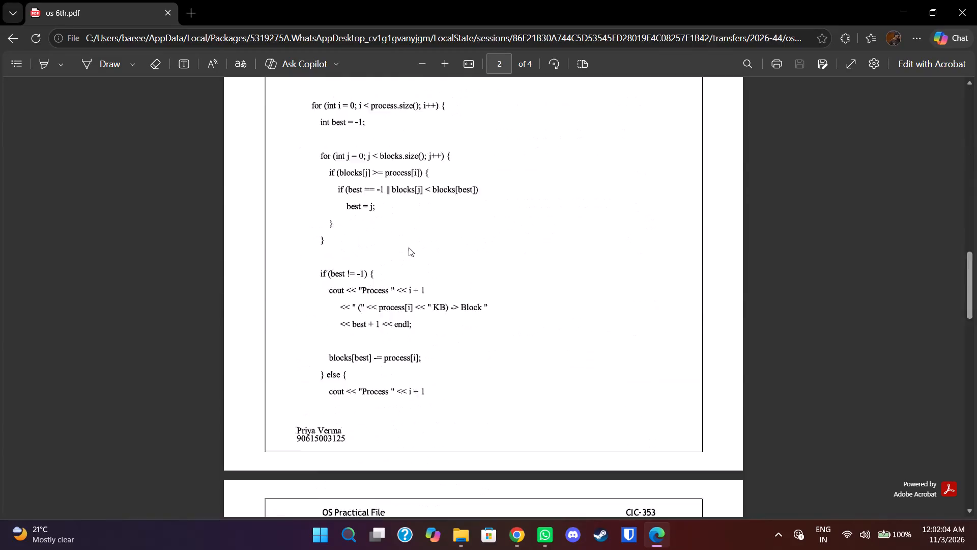
{"action": "scroll", "coordinate": [409, 248], "scroll_direction": "down", "scroll_amount": 7}
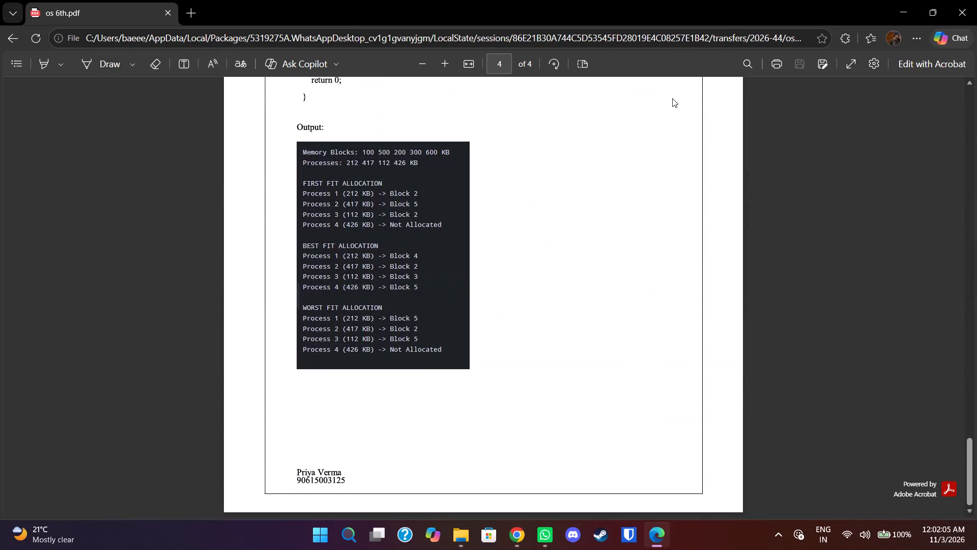